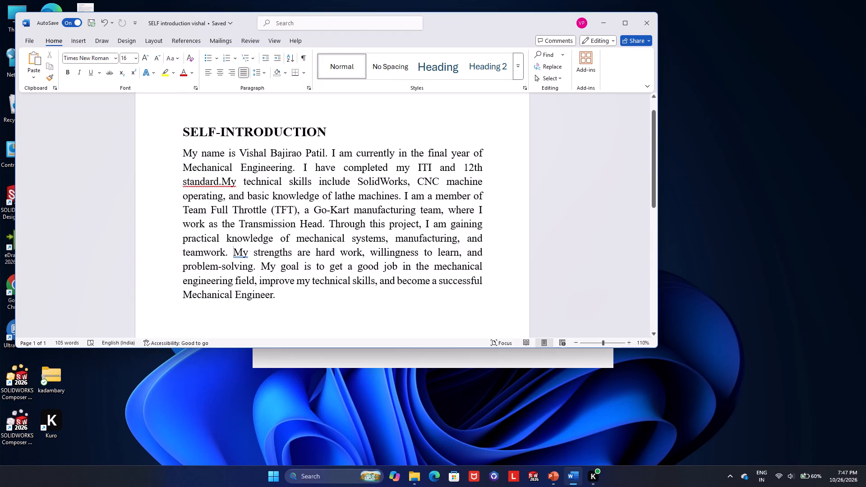
Place the insertion point at the end of the self-introduction paragraph, after "Mechanical Engineer.".
{"action": "left_click", "coordinate": [284, 300]}
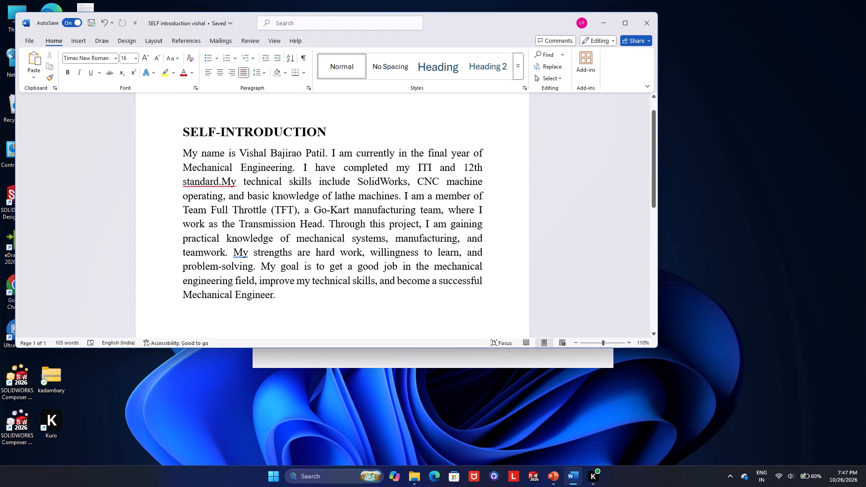
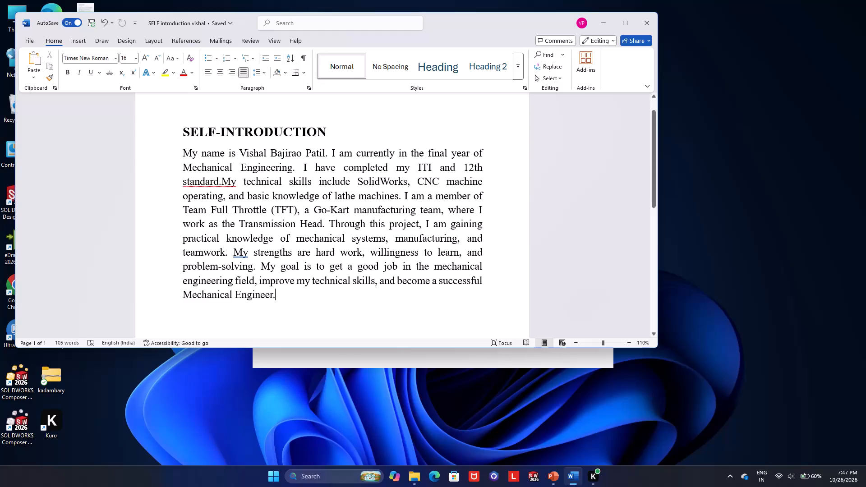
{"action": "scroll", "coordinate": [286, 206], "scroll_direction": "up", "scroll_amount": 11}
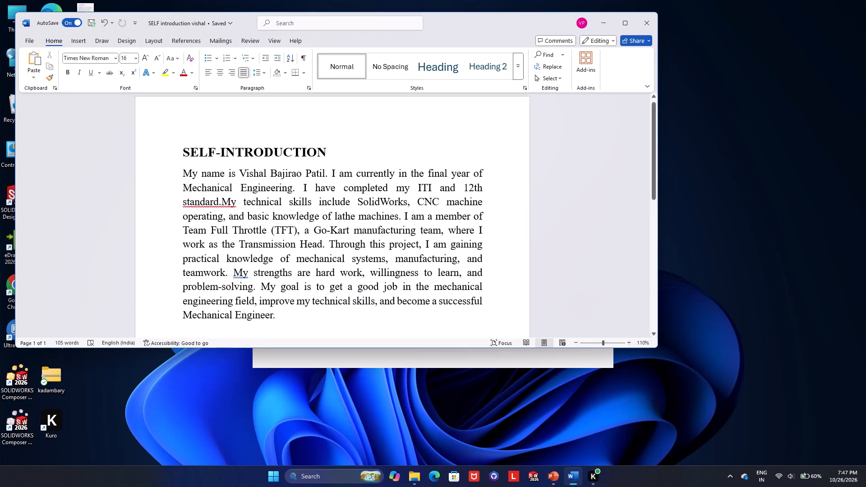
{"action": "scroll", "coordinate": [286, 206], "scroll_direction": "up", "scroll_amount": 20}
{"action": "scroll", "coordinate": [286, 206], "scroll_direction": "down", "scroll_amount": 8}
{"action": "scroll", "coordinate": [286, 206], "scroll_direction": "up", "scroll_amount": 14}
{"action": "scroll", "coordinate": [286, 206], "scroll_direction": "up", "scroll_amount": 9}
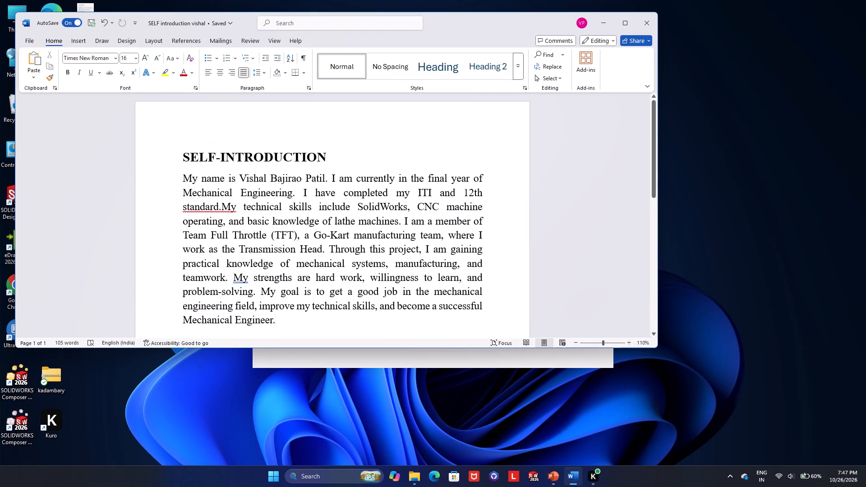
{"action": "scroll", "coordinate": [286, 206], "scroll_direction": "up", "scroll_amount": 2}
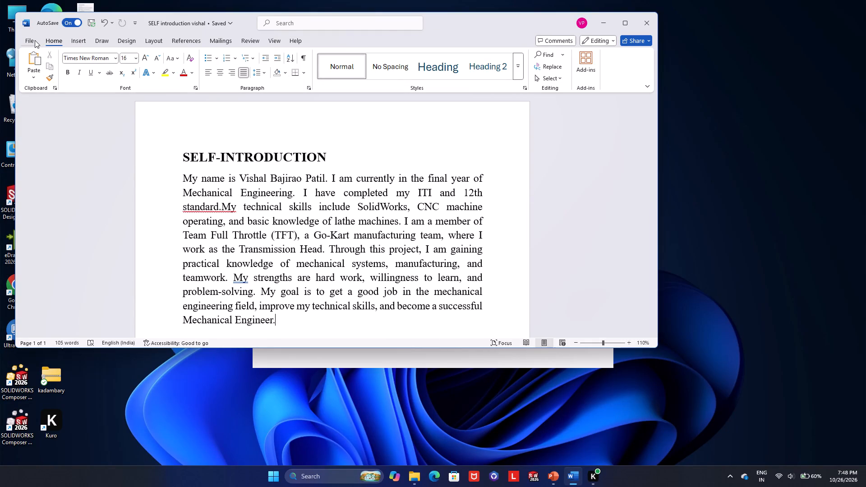
Open the Save a Copy options for the self-introduction document.
{"action": "left_click", "coordinate": [35, 40]}
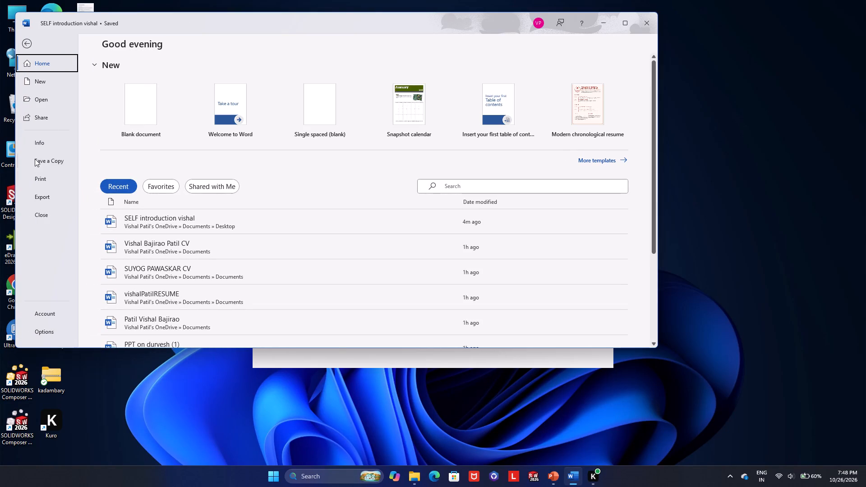
{"action": "left_click", "coordinate": [35, 159]}
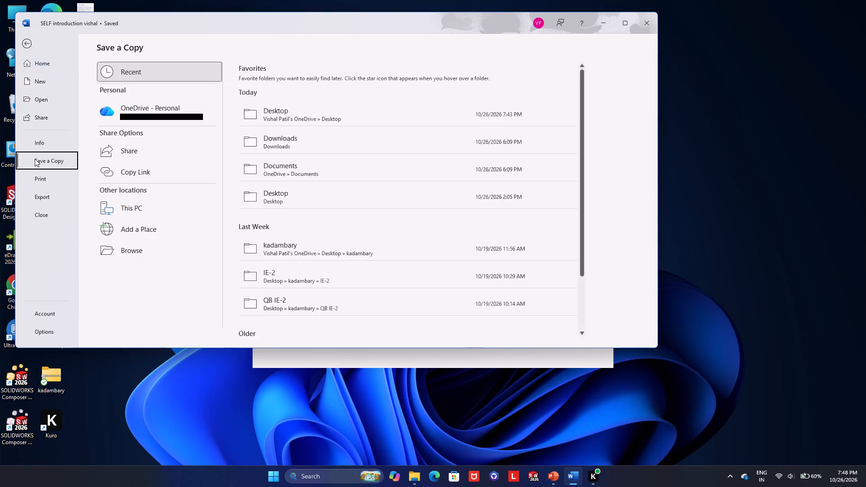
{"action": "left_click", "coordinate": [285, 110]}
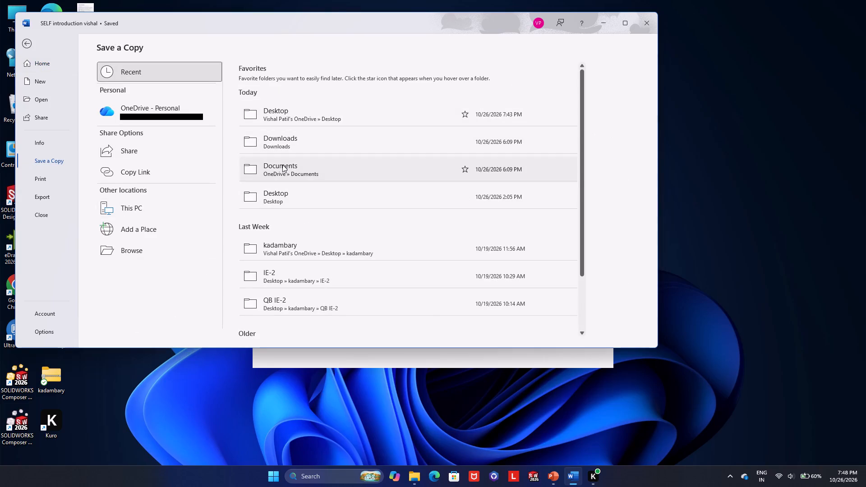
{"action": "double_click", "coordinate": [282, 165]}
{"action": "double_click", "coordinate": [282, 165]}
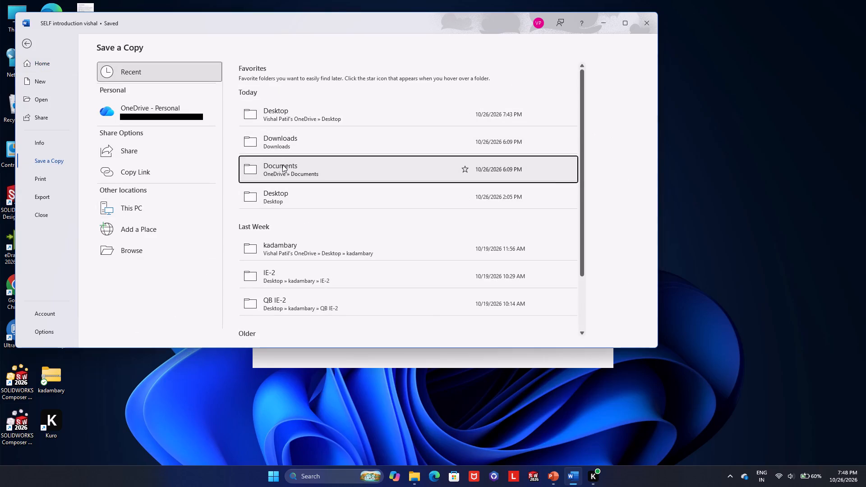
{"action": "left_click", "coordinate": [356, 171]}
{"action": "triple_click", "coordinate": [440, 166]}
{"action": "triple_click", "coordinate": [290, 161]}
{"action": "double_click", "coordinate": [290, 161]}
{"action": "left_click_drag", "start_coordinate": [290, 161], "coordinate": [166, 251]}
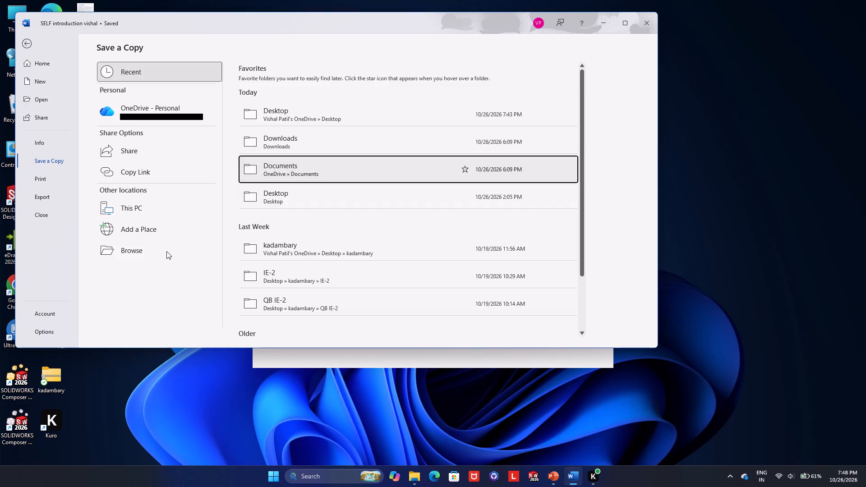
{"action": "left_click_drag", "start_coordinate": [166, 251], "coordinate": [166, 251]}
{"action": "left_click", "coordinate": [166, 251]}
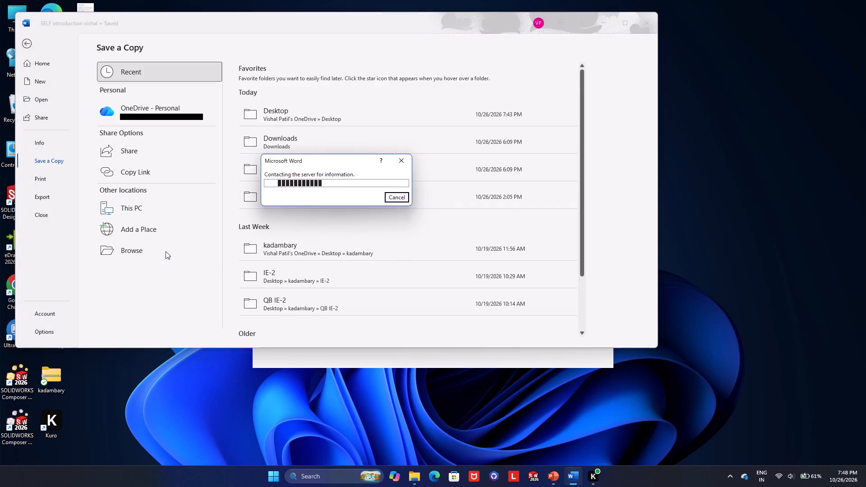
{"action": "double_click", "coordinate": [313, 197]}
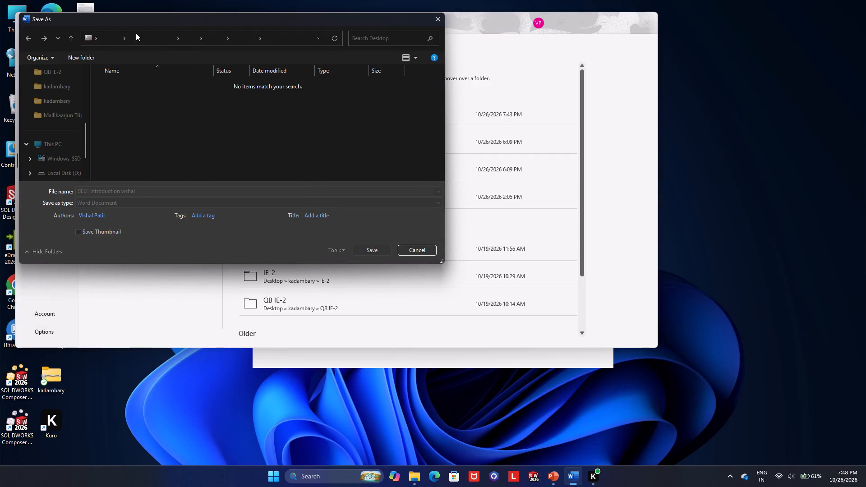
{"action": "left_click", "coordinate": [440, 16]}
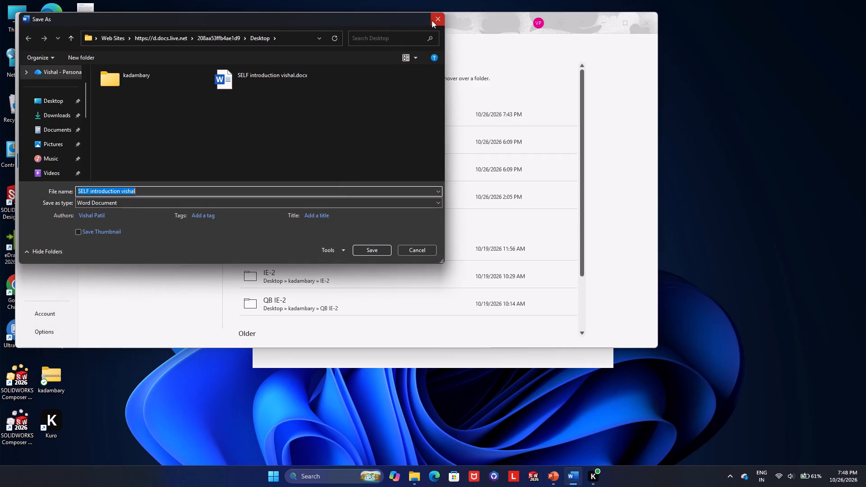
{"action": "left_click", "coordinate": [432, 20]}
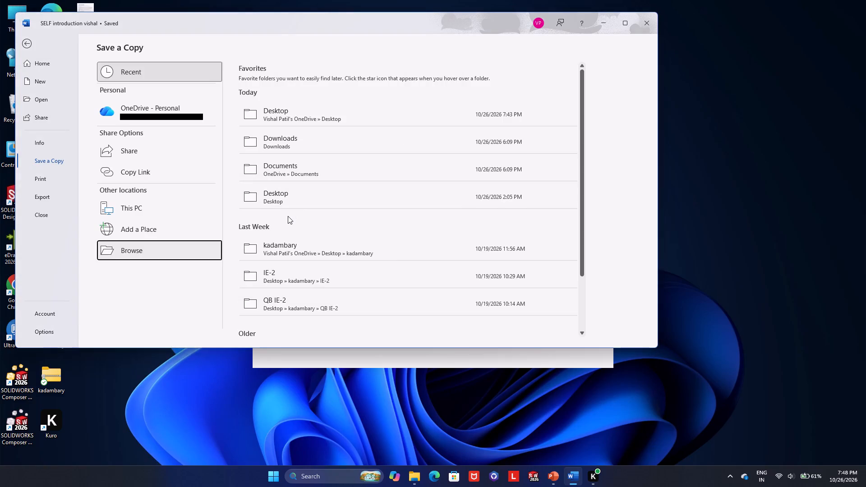
Save a copy of the self-introduction as a PDF in the C: drive's OneDrive Desktop folder, keeping the file name.
{"action": "double_click", "coordinate": [297, 199]}
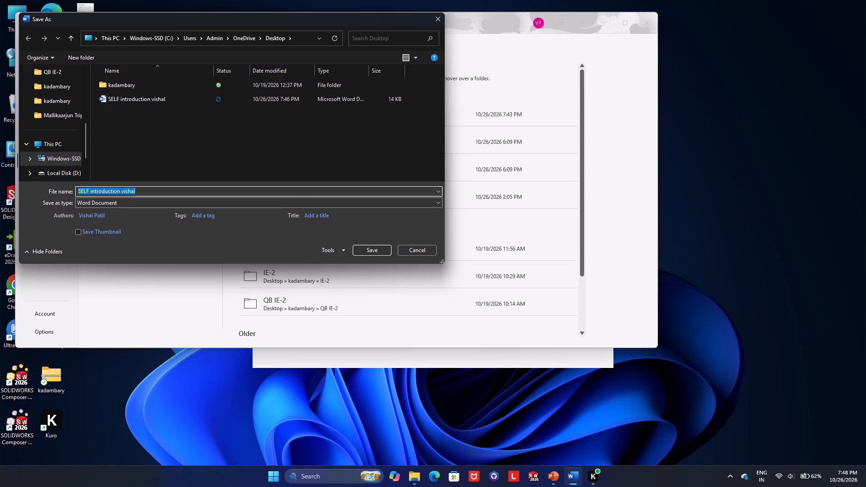
{"action": "left_click", "coordinate": [285, 200]}
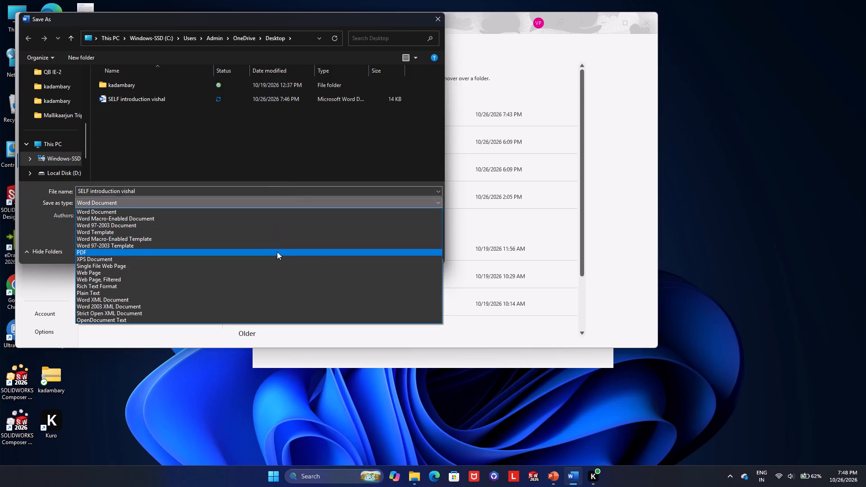
{"action": "left_click", "coordinate": [277, 252]}
{"action": "left_click", "coordinate": [367, 272]}
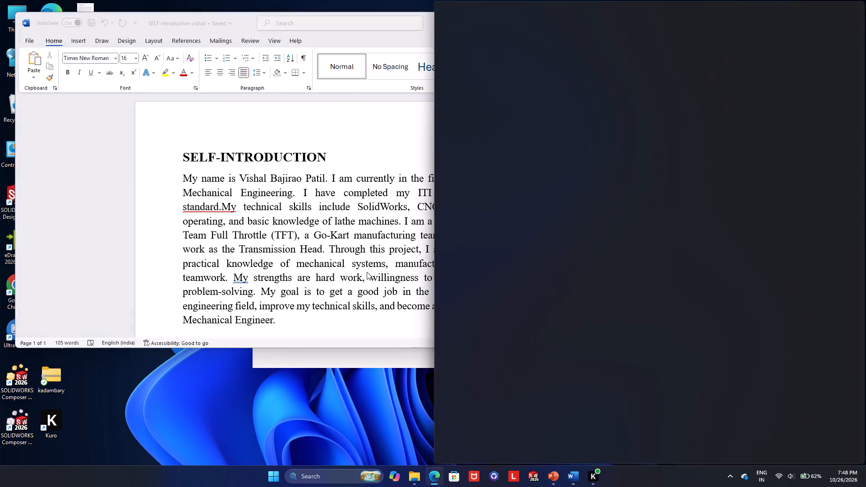
Examine the exported PDF in Microsoft Edge, checking the page layout and the heading and paragraph text up close.
{"action": "scroll", "coordinate": [580, 266], "scroll_direction": "down", "scroll_amount": 4}
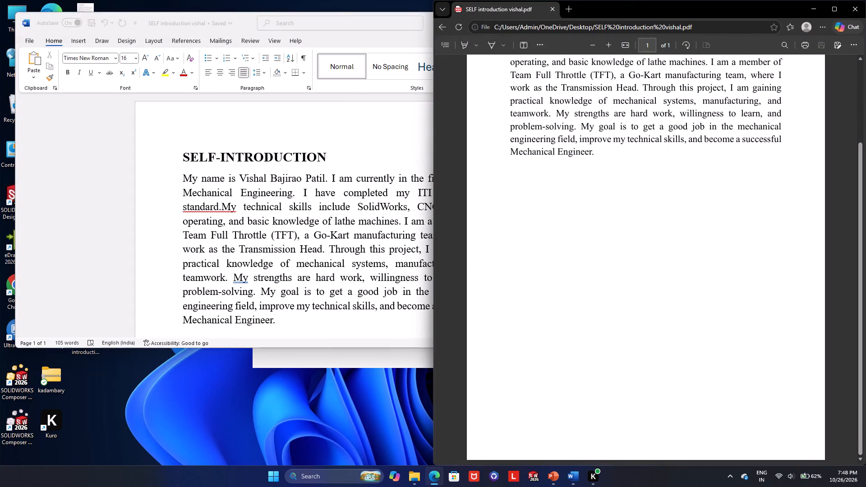
{"action": "scroll", "coordinate": [580, 266], "scroll_direction": "down", "scroll_amount": 3}
{"action": "scroll", "coordinate": [580, 266], "scroll_direction": "up", "scroll_amount": 7}
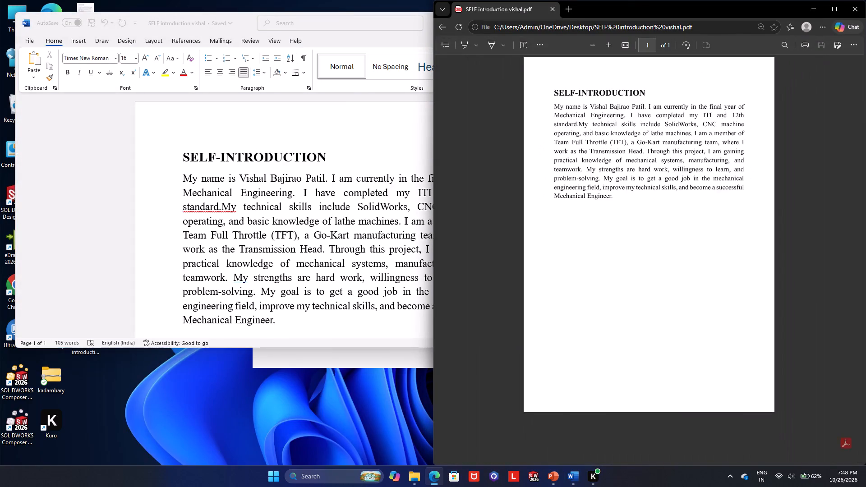
{"action": "scroll", "coordinate": [580, 266], "scroll_direction": "up", "scroll_amount": 1}
{"action": "scroll", "coordinate": [609, 377], "scroll_direction": "up", "scroll_amount": 1}
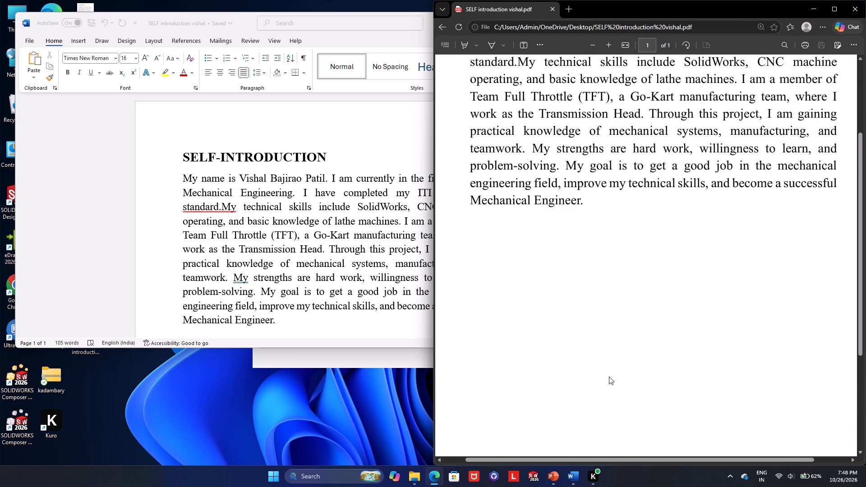
{"action": "scroll", "coordinate": [609, 377], "scroll_direction": "up", "scroll_amount": 5}
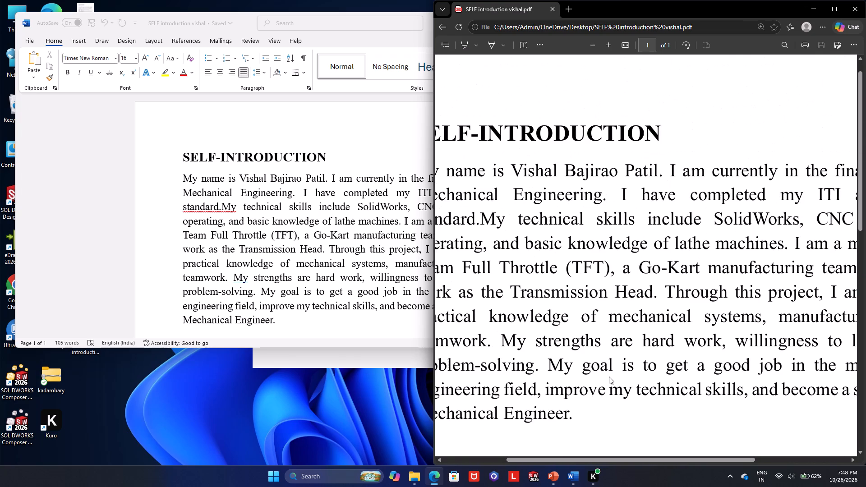
{"action": "scroll", "coordinate": [609, 377], "scroll_direction": "up", "scroll_amount": 2}
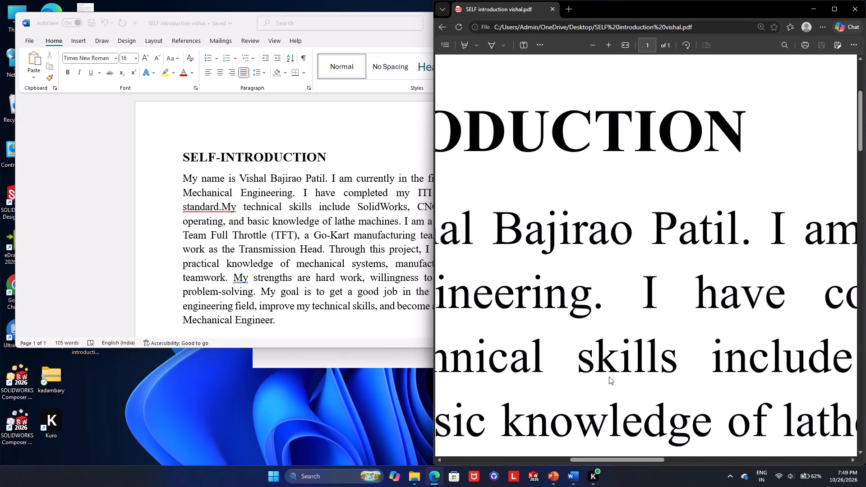
{"action": "scroll", "coordinate": [609, 377], "scroll_direction": "up", "scroll_amount": 2}
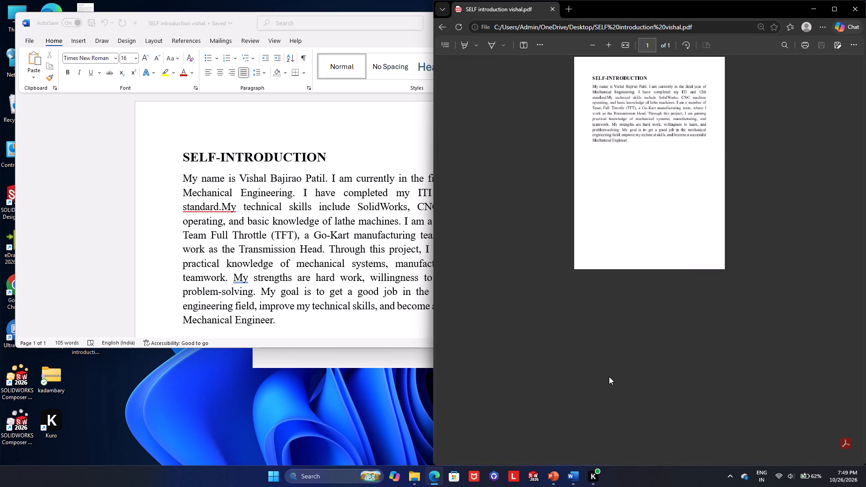
{"action": "scroll", "coordinate": [609, 377], "scroll_direction": "up", "scroll_amount": 1}
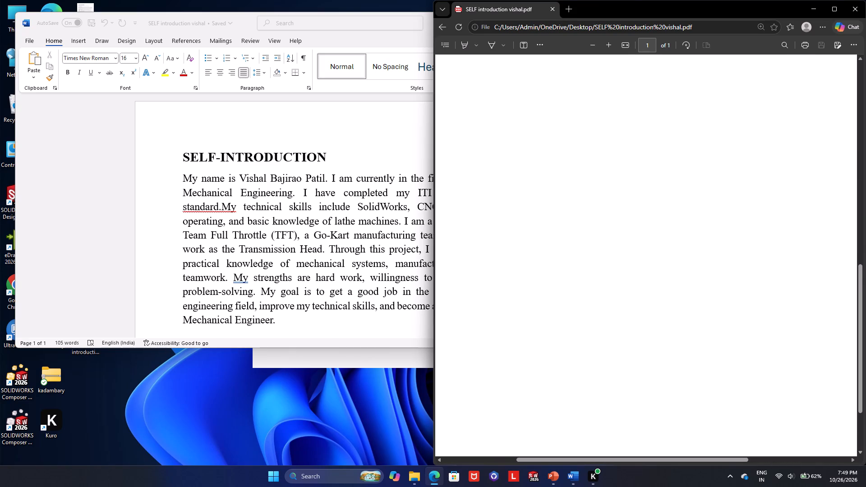
{"action": "scroll", "coordinate": [620, 486], "scroll_direction": "up", "scroll_amount": 2}
{"action": "scroll", "coordinate": [613, 188], "scroll_direction": "up", "scroll_amount": 2}
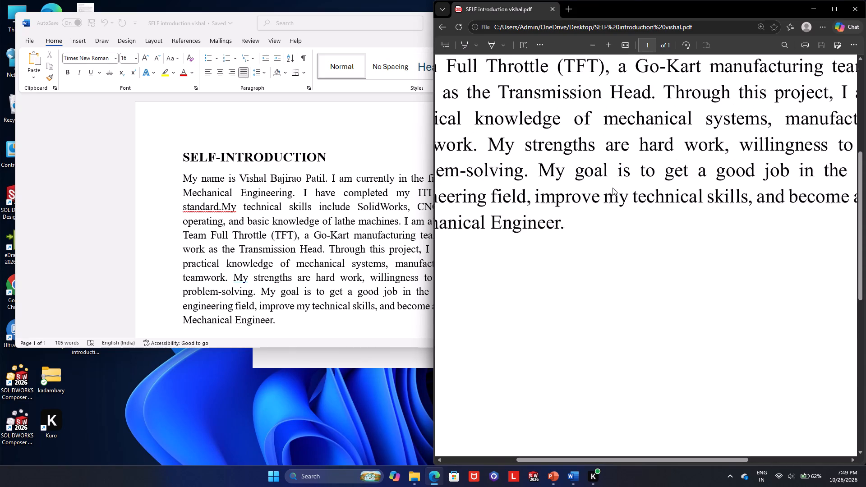
{"action": "scroll", "coordinate": [613, 188], "scroll_direction": "up", "scroll_amount": 1}
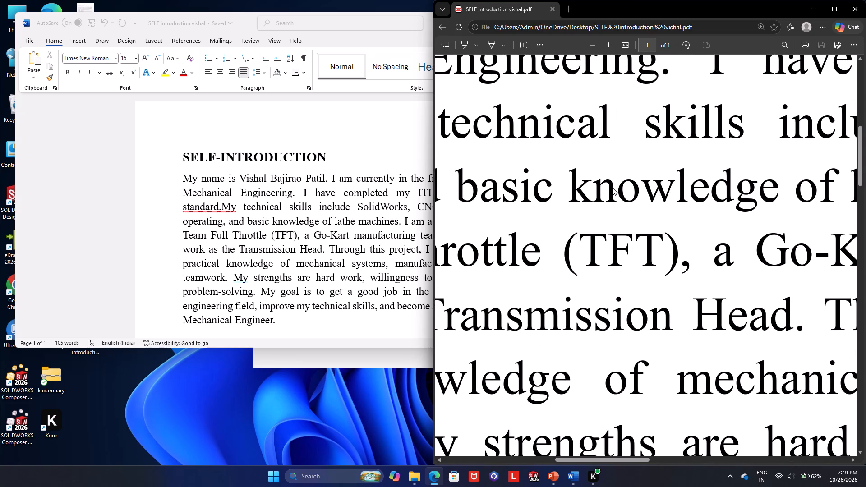
{"action": "scroll", "coordinate": [613, 188], "scroll_direction": "up", "scroll_amount": 2}
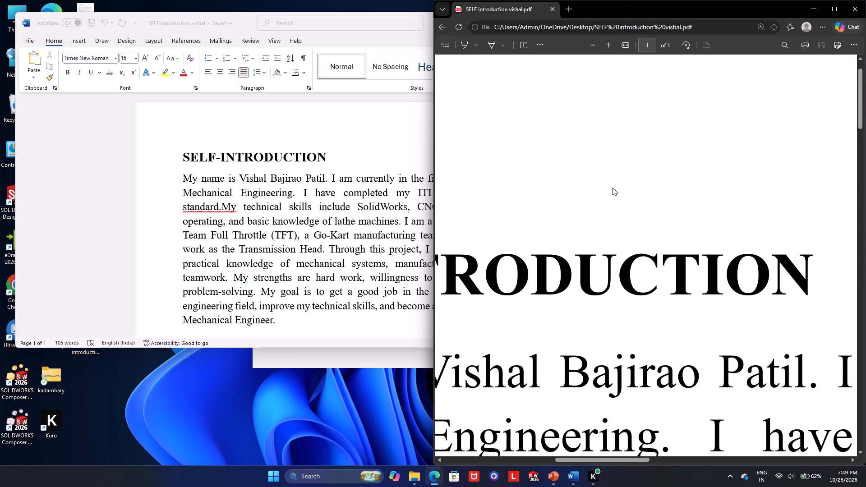
{"action": "scroll", "coordinate": [613, 188], "scroll_direction": "up", "scroll_amount": 2}
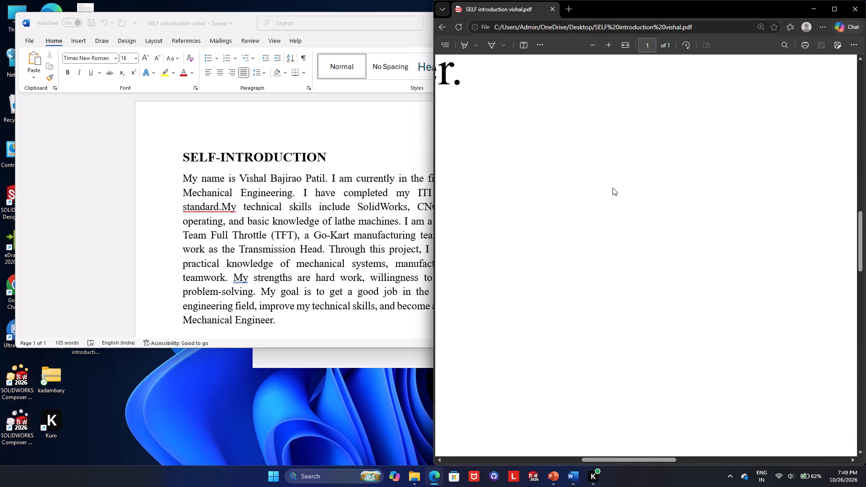
{"action": "scroll", "coordinate": [613, 188], "scroll_direction": "up", "scroll_amount": 5}
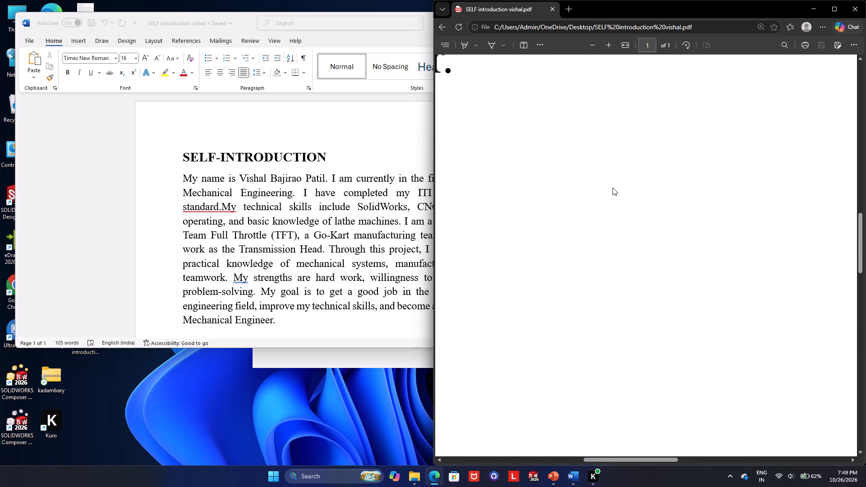
{"action": "scroll", "coordinate": [613, 188], "scroll_direction": "up", "scroll_amount": 3}
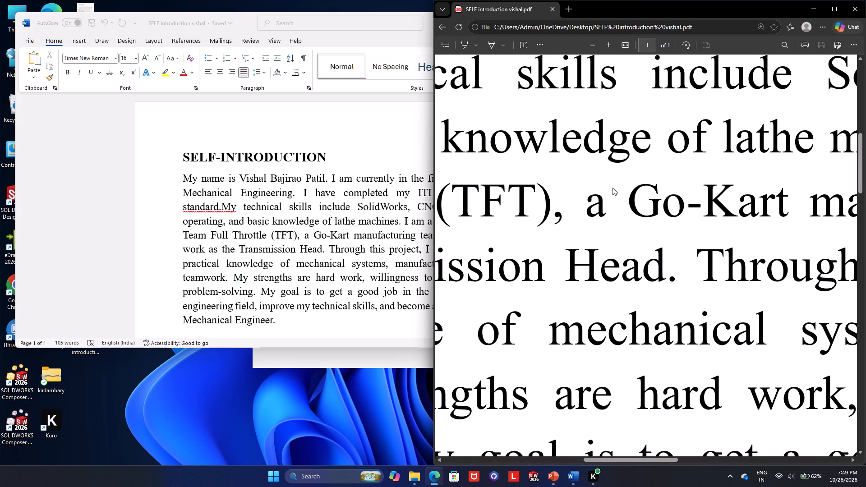
{"action": "scroll", "coordinate": [613, 188], "scroll_direction": "up", "scroll_amount": 3}
{"action": "scroll", "coordinate": [613, 188], "scroll_direction": "down", "scroll_amount": 2}
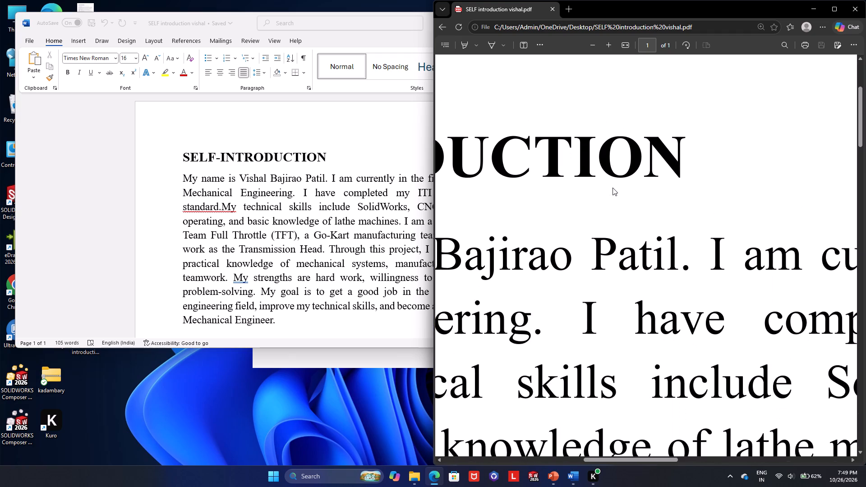
{"action": "scroll", "coordinate": [613, 188], "scroll_direction": "down", "scroll_amount": 1}
{"action": "scroll", "coordinate": [613, 188], "scroll_direction": "right", "scroll_amount": 2}
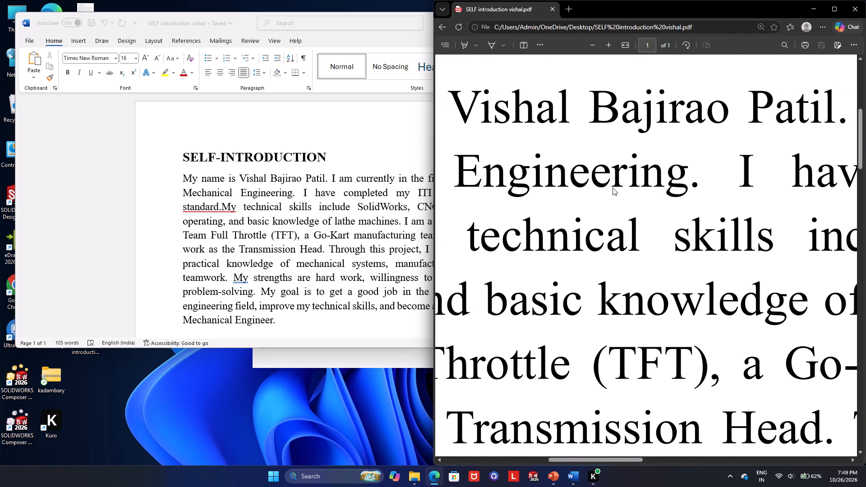
{"action": "scroll", "coordinate": [613, 188], "scroll_direction": "right", "scroll_amount": 1}
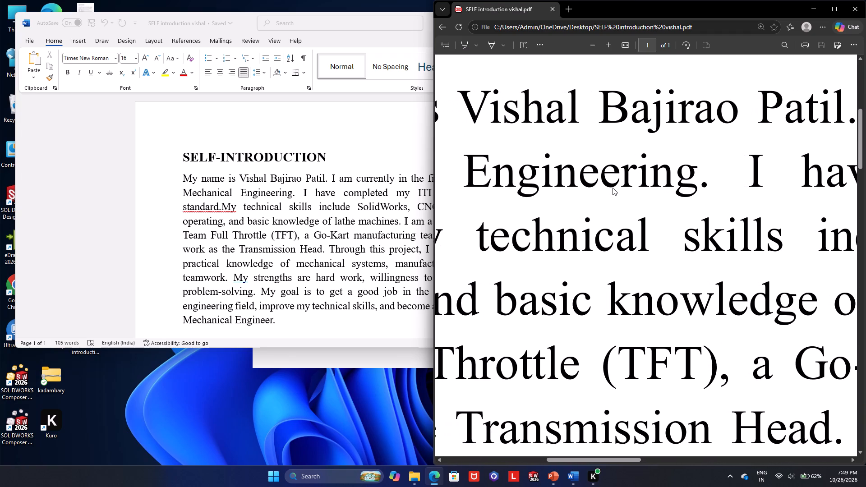
{"action": "scroll", "coordinate": [613, 188], "scroll_direction": "right", "scroll_amount": 1}
Widen the PDF viewer window so that it covers more of the document window.
{"action": "left_click_drag", "start_coordinate": [431, 200], "coordinate": [380, 206]}
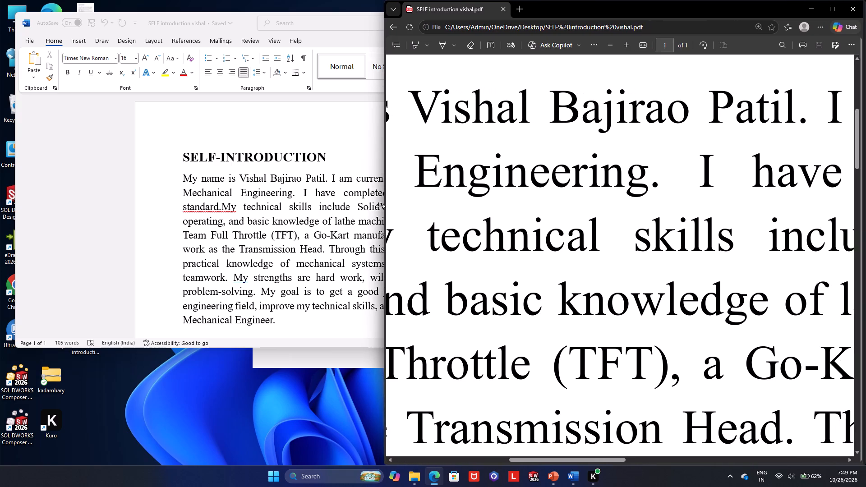
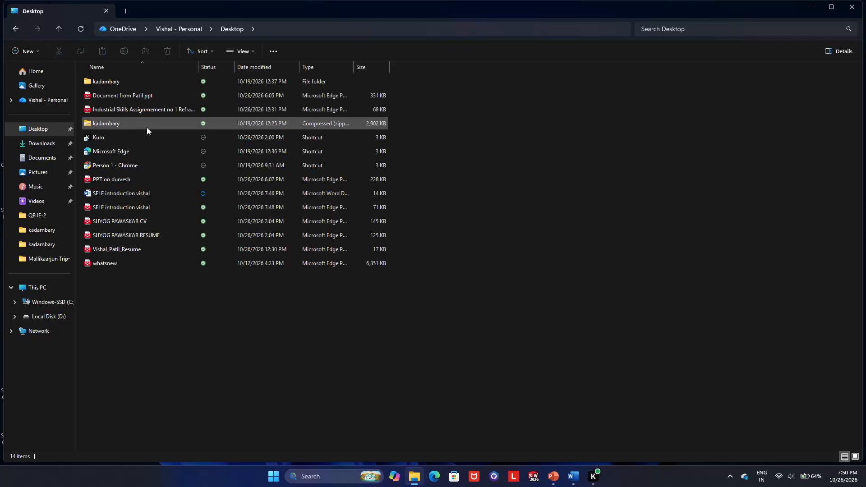
Open the Word document whose name ends in RESUME from the Documents folder.
{"action": "left_click", "coordinate": [47, 148]}
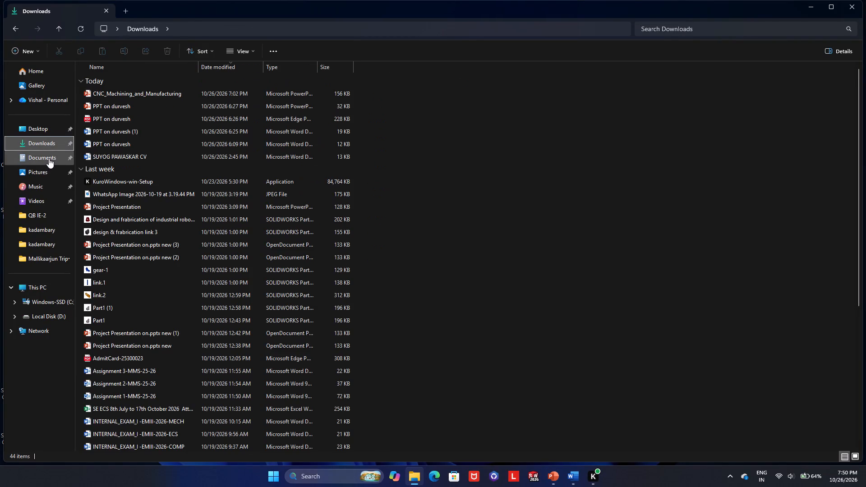
{"action": "left_click", "coordinate": [49, 158]}
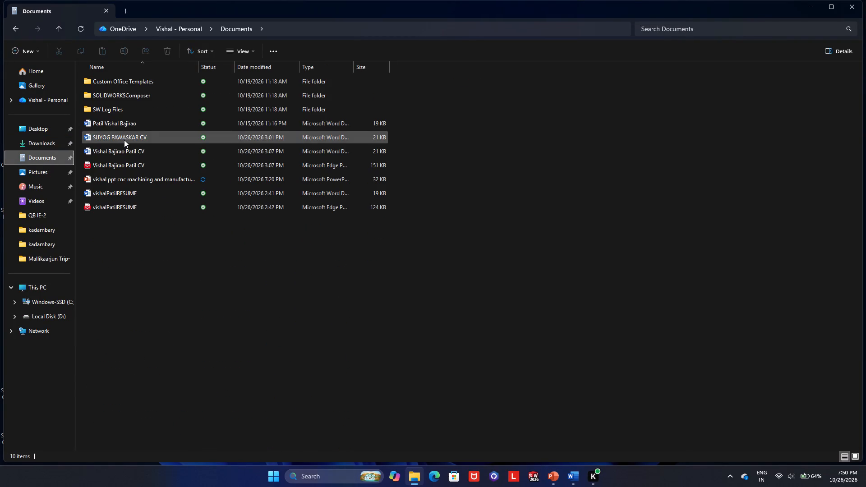
{"action": "left_click", "coordinate": [123, 190]}
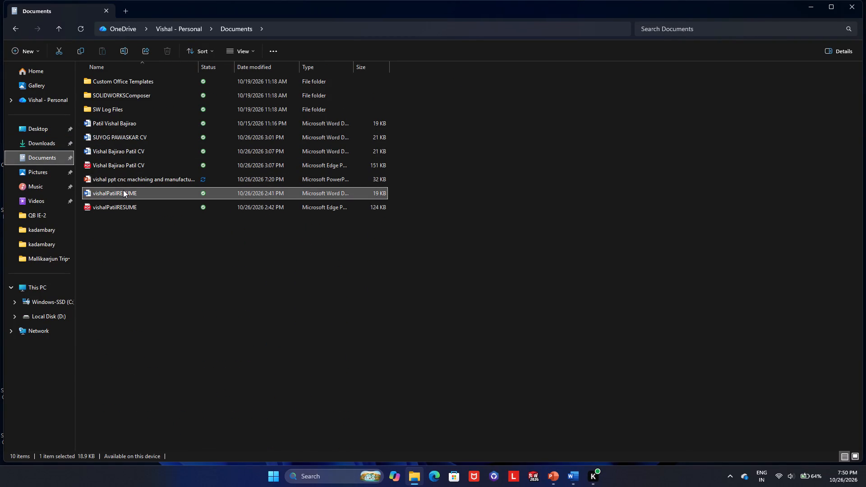
{"action": "double_click", "coordinate": [123, 190]}
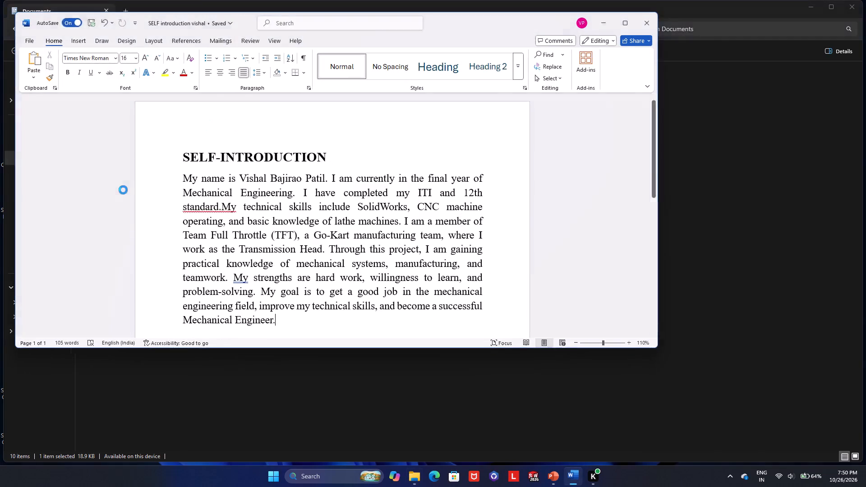
Remove the square brackets around the Rajendra Mane College of Engineering and Technology, Ambav, Mumbai University entry under Education.
{"action": "scroll", "coordinate": [311, 193], "scroll_direction": "down", "scroll_amount": 1}
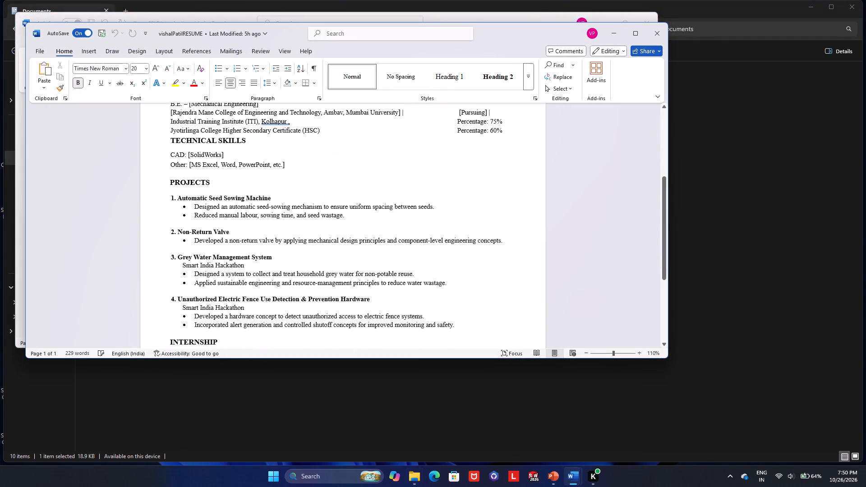
{"action": "left_click", "coordinate": [398, 114]}
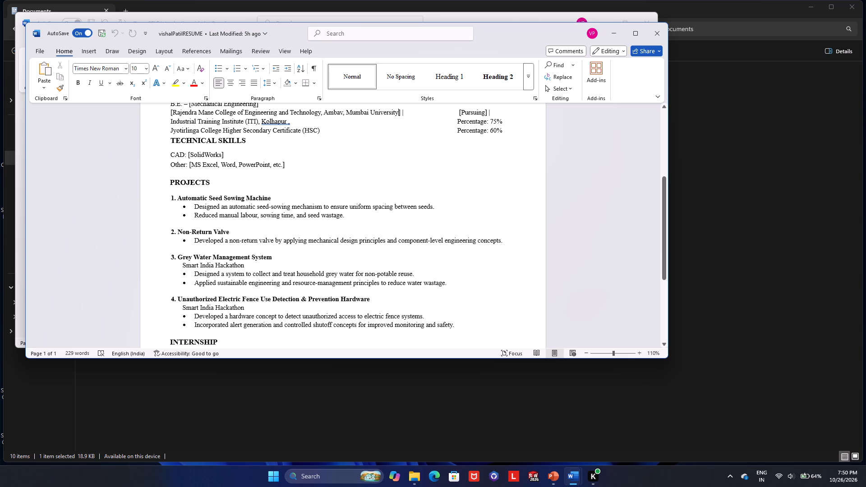
{"action": "key", "text": "Right"}
{"action": "key", "text": "BackSpace"}
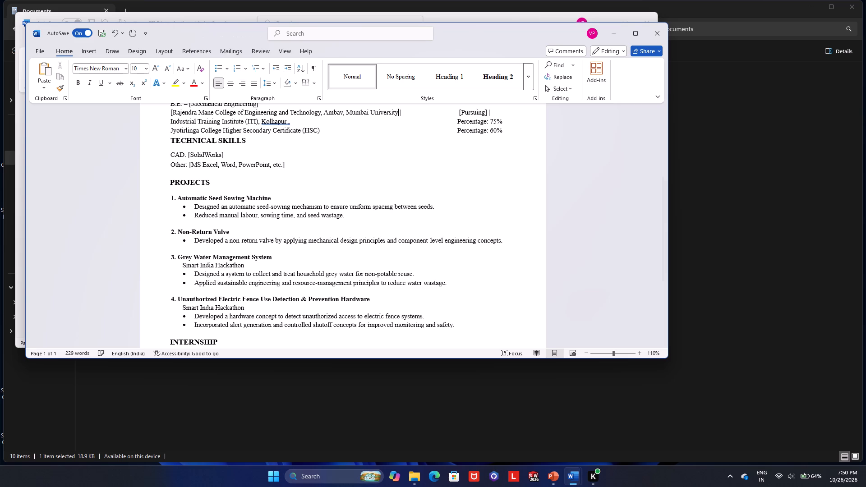
{"action": "key", "text": "Left"}
{"action": "key", "text": "Left"}
{"action": "key", "text": "Left"}
{"action": "key", "text": "Left"}
{"action": "key", "text": "Left"}
{"action": "key", "text": "Left"}
{"action": "key", "text": "Left"}
{"action": "key", "text": "Left"}
{"action": "key", "text": "Left"}
{"action": "key", "text": "Left"}
{"action": "key", "text": "Left"}
{"action": "key", "text": "Left"}
{"action": "key", "text": "Left"}
{"action": "key", "text": "Left"}
{"action": "key", "text": "Left"}
{"action": "key", "text": "Left"}
{"action": "key", "text": "Left"}
{"action": "key", "text": "Left"}
{"action": "key", "text": "Left"}
{"action": "key", "text": "Left"}
{"action": "key", "text": "Left"}
{"action": "key", "text": "Left"}
{"action": "key", "text": "Left"}
{"action": "key", "text": "Left"}
{"action": "key", "text": "Left"}
{"action": "key", "text": "Left"}
{"action": "key", "text": "Left"}
{"action": "key", "text": "Left"}
{"action": "key", "text": "Left"}
{"action": "key", "text": "Left"}
{"action": "key", "text": "Left"}
{"action": "key", "text": "Left"}
{"action": "key", "text": "Left"}
{"action": "key", "text": "Left"}
{"action": "key", "text": "Left"}
{"action": "key", "text": "Left"}
{"action": "key", "text": "Left"}
{"action": "key", "text": "Left"}
{"action": "key", "text": "Left"}
{"action": "key", "text": "BackSpace"}
Remove the square brackets around Mechanical Engineering in the B.E. line under Education.
{"action": "scroll", "coordinate": [398, 114], "scroll_direction": "up", "scroll_amount": 1}
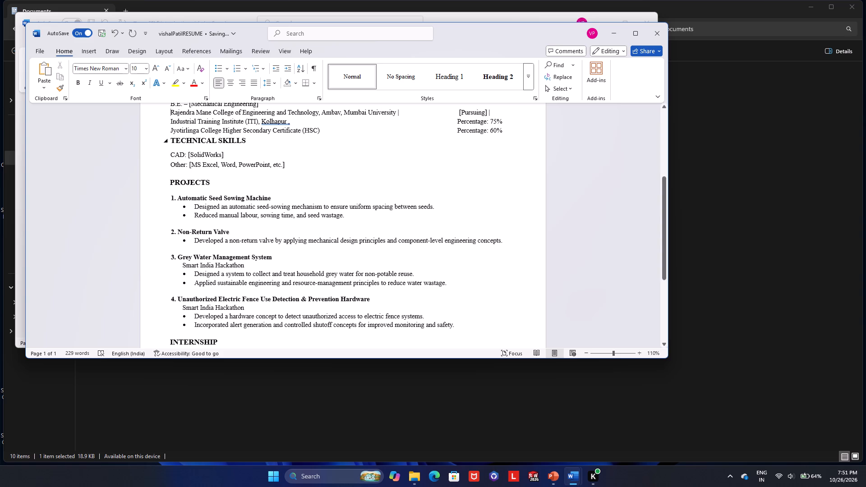
{"action": "scroll", "coordinate": [428, 150], "scroll_direction": "up", "scroll_amount": 1}
{"action": "left_click", "coordinate": [319, 199]}
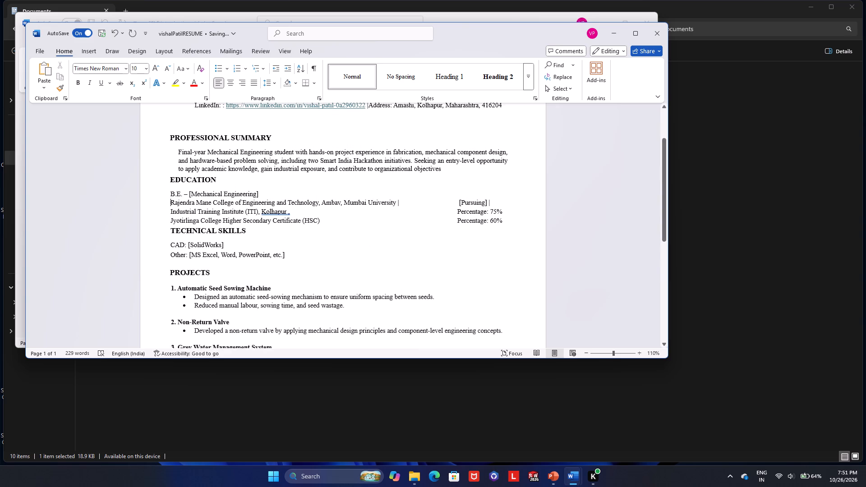
{"action": "left_click", "coordinate": [311, 192]}
{"action": "key", "text": "BackSpace"}
{"action": "key", "text": "BackSpace"}
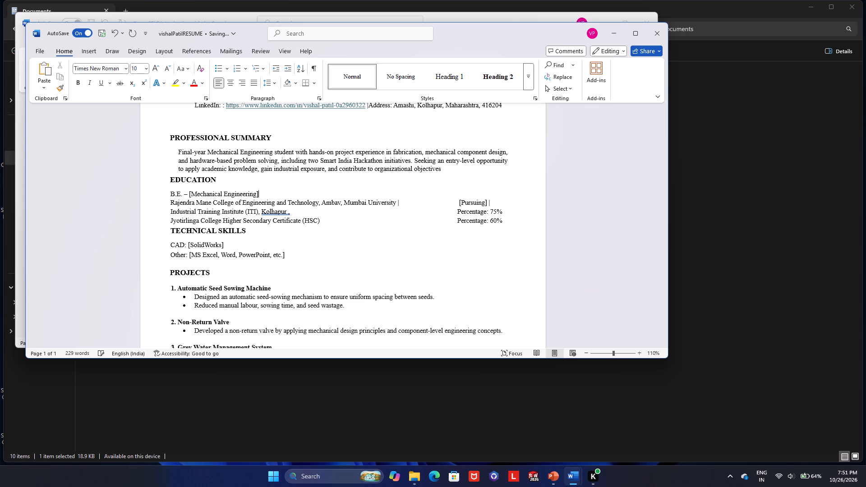
{"action": "key", "text": "BackSpace"}
{"action": "key", "text": "Left"}
{"action": "key", "text": "Left"}
{"action": "key", "text": "Left"}
{"action": "key", "text": "Left"}
{"action": "key", "text": "Left"}
{"action": "key", "text": "Left"}
{"action": "key", "text": "Left"}
{"action": "key", "text": "Left"}
{"action": "key", "text": "Left"}
{"action": "key", "text": "Left"}
{"action": "key", "text": "Left"}
{"action": "key", "text": "Left"}
{"action": "key", "text": "Left"}
{"action": "key", "text": "Left"}
{"action": "key", "text": "Left"}
{"action": "key", "text": "Left"}
{"action": "key", "text": "Left"}
{"action": "key", "text": "Left"}
{"action": "key", "text": "Left"}
{"action": "key", "text": "Left"}
{"action": "key", "text": "Left"}
{"action": "key", "text": "Left"}
{"action": "key", "text": "BackSpace"}
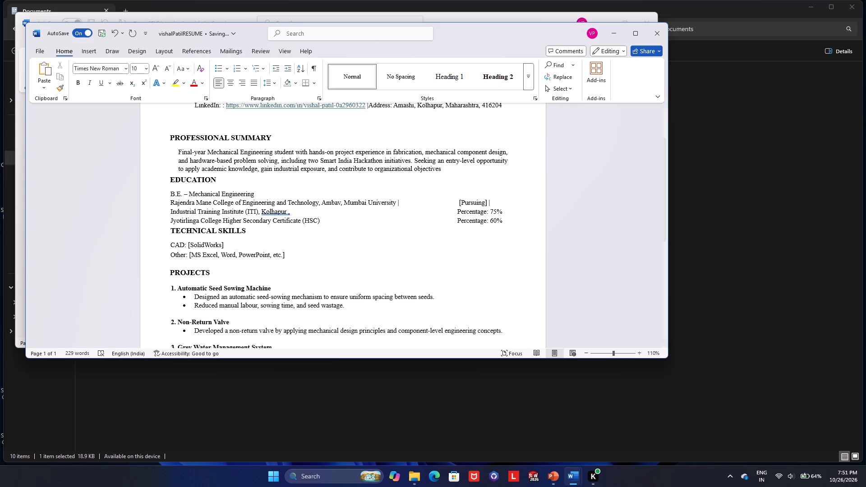
Remove the square brackets around Pursuing in the college line under Education.
{"action": "left_click", "coordinate": [487, 204]}
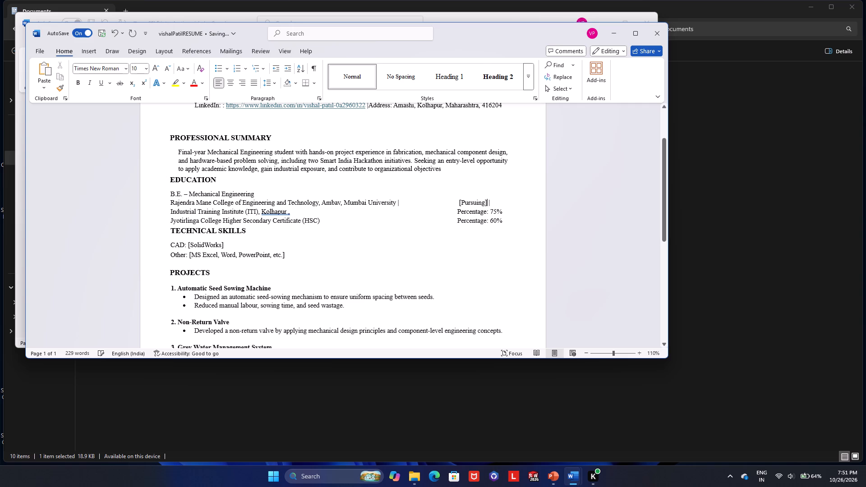
{"action": "key", "text": "BackSpace"}
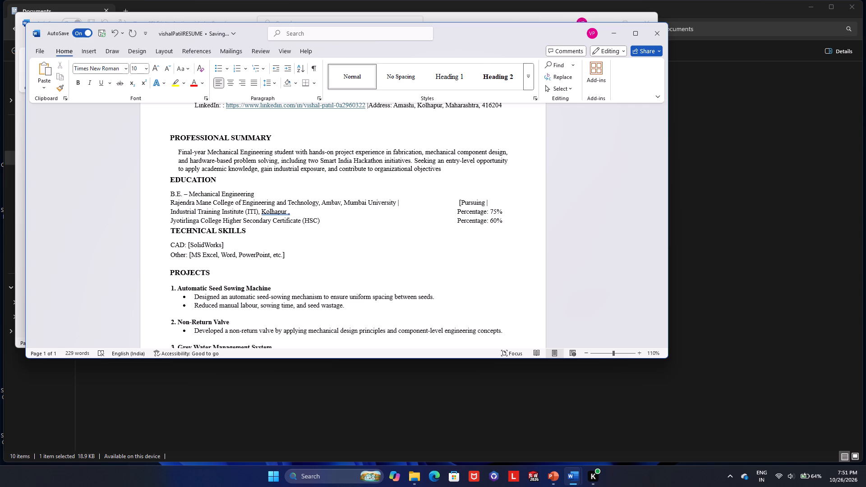
{"action": "key", "text": "Left"}
{"action": "key", "text": "Left"}
{"action": "key", "text": "Left"}
{"action": "key", "text": "Left"}
{"action": "key", "text": "Left"}
{"action": "key", "text": "Left"}
{"action": "key", "text": "Left"}
{"action": "key", "text": "Left"}
{"action": "key", "text": "BackSpace"}
Remove the square brackets around the MS Excel, Word, PowerPoint, etc. list in the Other line under Technical Skills.
{"action": "scroll", "coordinate": [487, 204], "scroll_direction": "down", "scroll_amount": 1}
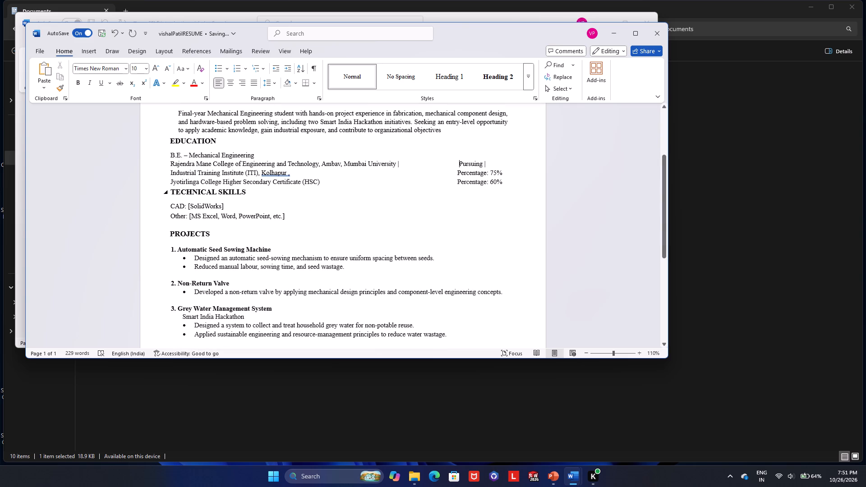
{"action": "left_click", "coordinate": [294, 216]}
{"action": "key", "text": "BackSpace"}
{"action": "key", "text": "BackSpace"}
{"action": "key", "text": "BackSpace"}
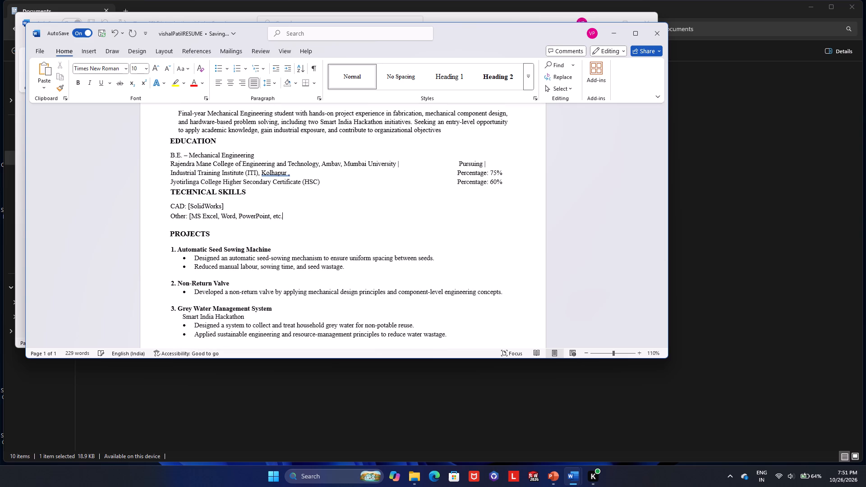
{"action": "left_click", "coordinate": [189, 216]}
{"action": "key", "text": "Right"}
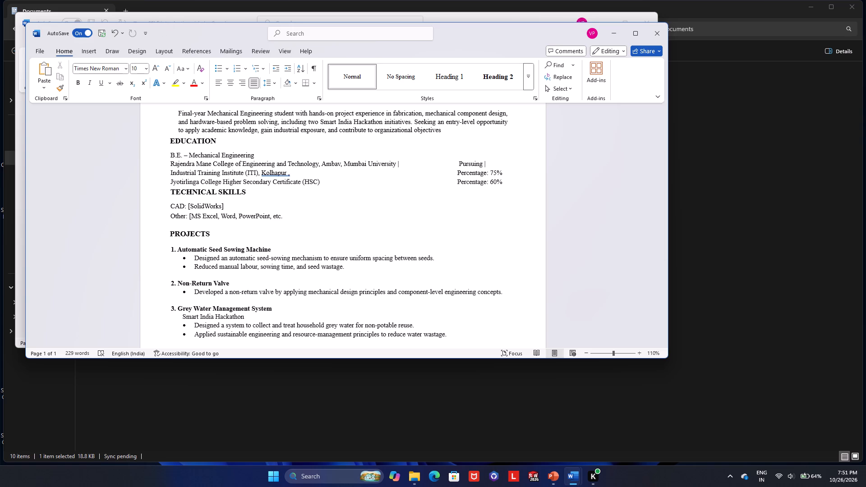
{"action": "key", "text": "BackSpace"}
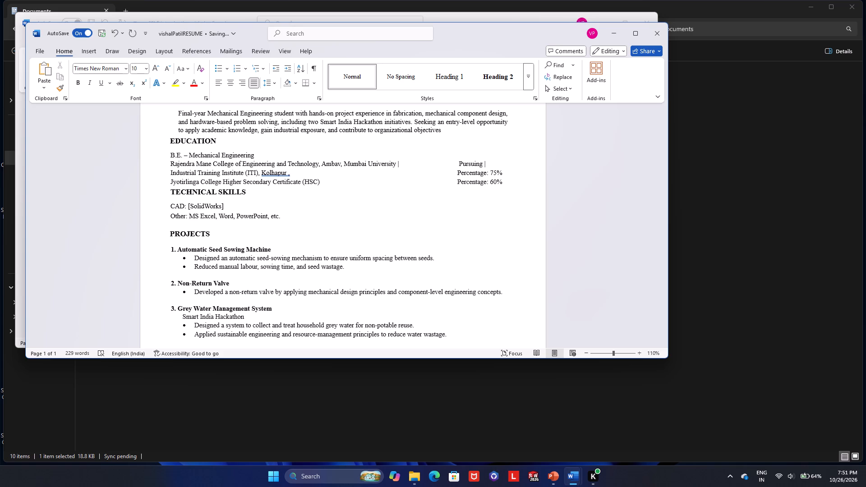
Remove the square brackets around SolidWorks in the CAD line under Technical Skills.
{"action": "key", "text": "Up"}
{"action": "key", "text": "Right"}
{"action": "key", "text": "BackSpace"}
{"action": "key", "text": "Right"}
{"action": "key", "text": "Right"}
{"action": "key", "text": "Right"}
{"action": "key", "text": "Right"}
{"action": "key", "text": "Right"}
{"action": "key", "text": "Right"}
{"action": "key", "text": "Right"}
{"action": "key", "text": "Right"}
{"action": "key", "text": "Right"}
{"action": "key", "text": "Right"}
{"action": "key", "text": "Right"}
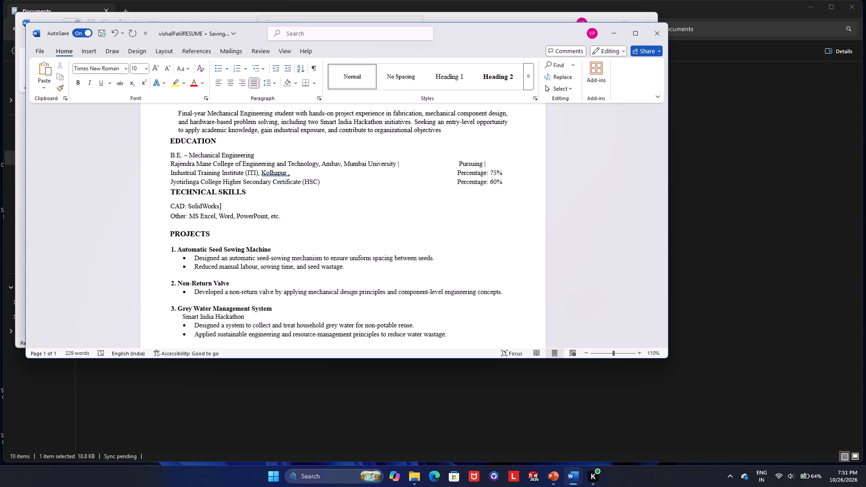
{"action": "key", "text": "BackSpace"}
{"action": "right_click", "coordinate": [189, 216]}
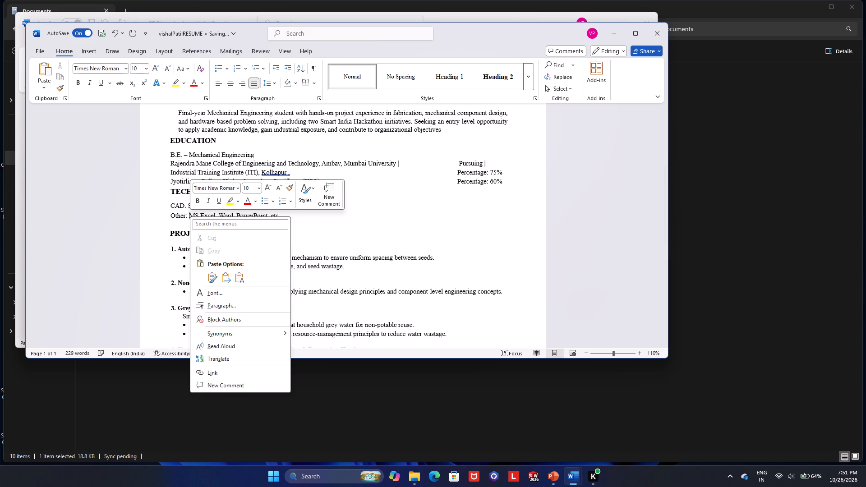
{"action": "left_click", "coordinate": [420, 233]}
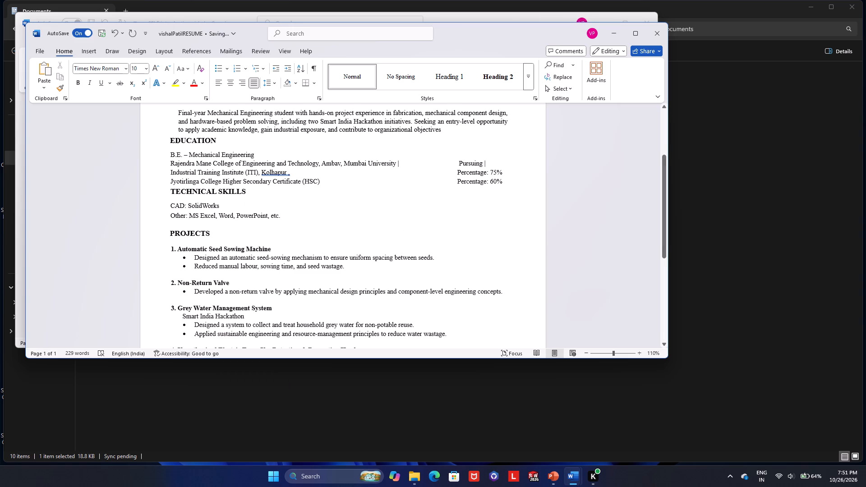
Remove the square brackets around June2024 in the company line under Internship.
{"action": "scroll", "coordinate": [420, 233], "scroll_direction": "down", "scroll_amount": 3}
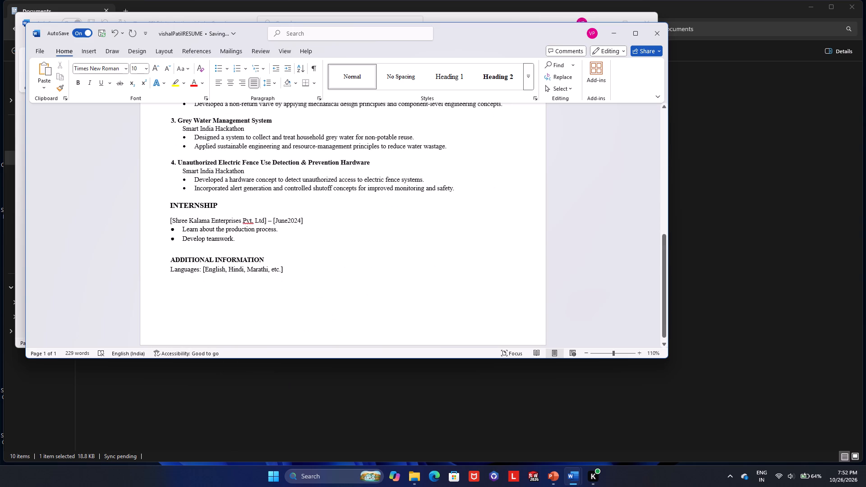
{"action": "scroll", "coordinate": [420, 233], "scroll_direction": "up", "scroll_amount": 2}
{"action": "scroll", "coordinate": [420, 233], "scroll_direction": "down", "scroll_amount": 2}
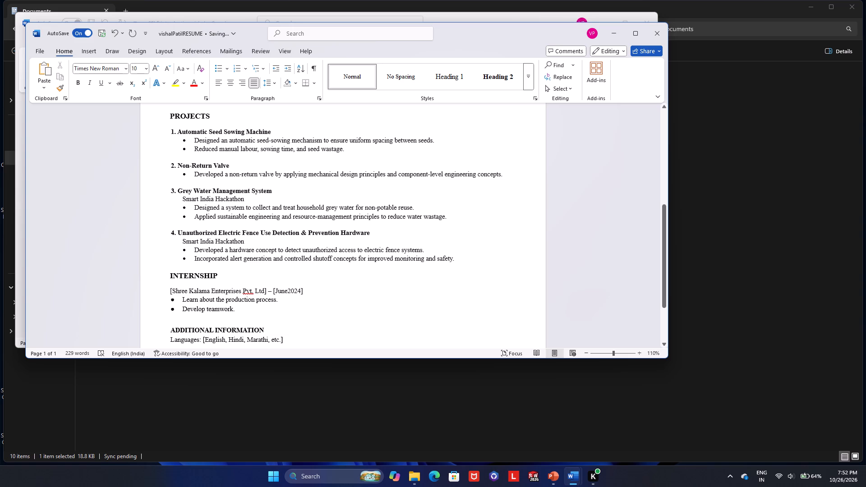
{"action": "scroll", "coordinate": [420, 233], "scroll_direction": "down", "scroll_amount": 1}
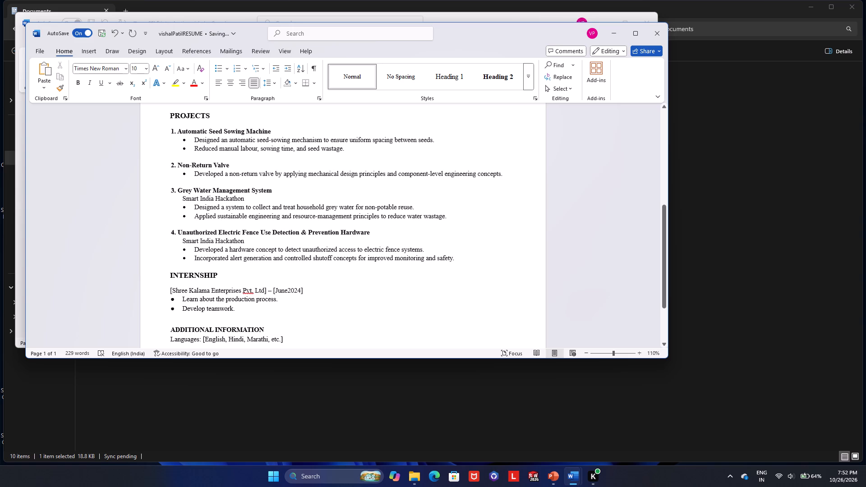
{"action": "scroll", "coordinate": [420, 233], "scroll_direction": "down", "scroll_amount": 1}
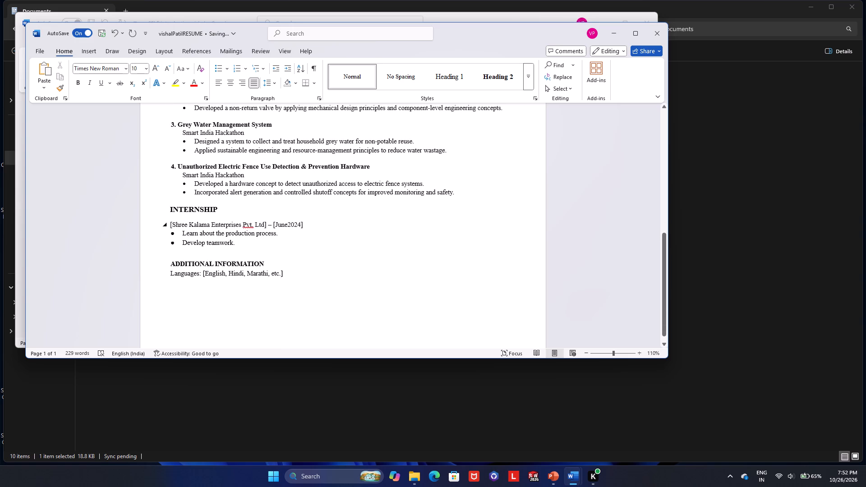
{"action": "left_click", "coordinate": [330, 225]}
{"action": "key", "text": "BackSpace"}
{"action": "key", "text": "BackSpace"}
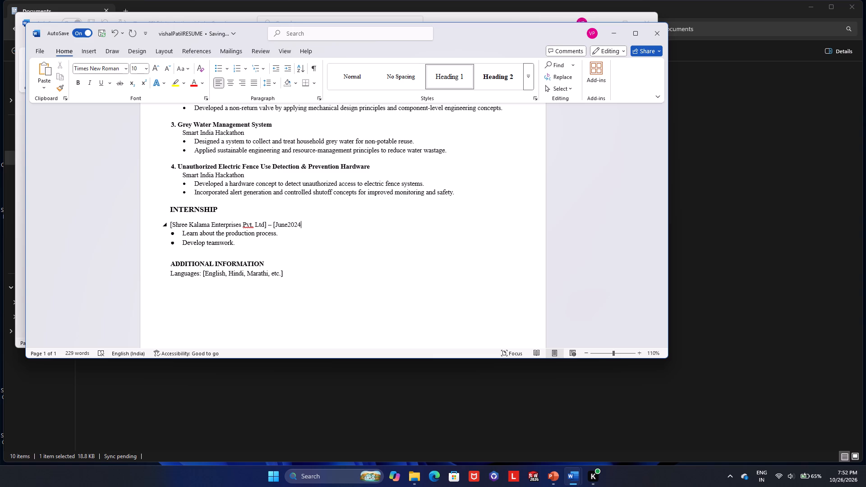
{"action": "key", "text": "Left"}
{"action": "key", "text": "Left"}
{"action": "key", "text": "Left"}
{"action": "key", "text": "Left"}
{"action": "key", "text": "Left"}
{"action": "key", "text": "Left"}
{"action": "key", "text": "Left"}
{"action": "key", "text": "Left"}
{"action": "key", "text": "BackSpace"}
Remove the square brackets around Shree Kalama Enterprises Pvt. Ltd in the company line under Internship.
{"action": "key", "text": "Left"}
{"action": "key", "text": "Left"}
{"action": "key", "text": "Left"}
{"action": "key", "text": "BackSpace"}
{"action": "key", "text": "Left"}
{"action": "key", "text": "Left"}
{"action": "key", "text": "Left"}
{"action": "key", "text": "Left"}
{"action": "key", "text": "Left"}
{"action": "key", "text": "Left"}
{"action": "key", "text": "Left"}
{"action": "key", "text": "Left"}
{"action": "key", "text": "Left"}
{"action": "key", "text": "Left"}
{"action": "key", "text": "Left"}
{"action": "key", "text": "Left"}
{"action": "key", "text": "Left"}
{"action": "key", "text": "Left"}
{"action": "key", "text": "Left"}
{"action": "key", "text": "Left"}
{"action": "key", "text": "Left"}
{"action": "key", "text": "Left"}
{"action": "key", "text": "Left"}
{"action": "key", "text": "Left"}
{"action": "key", "text": "Left"}
{"action": "key", "text": "Left"}
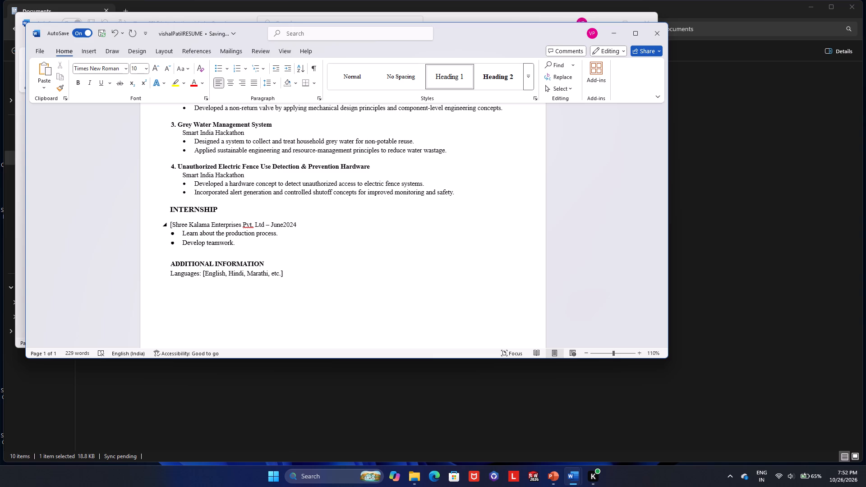
{"action": "key", "text": "BackSpace"}
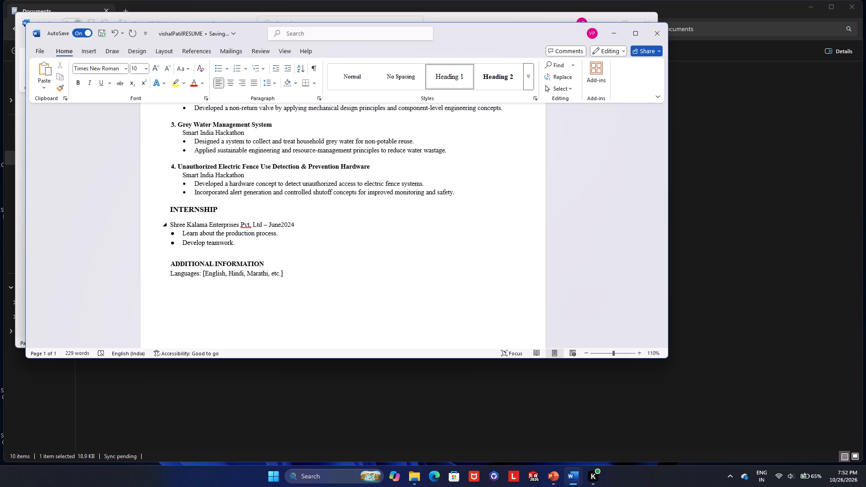
Remove the square brackets around the English, Hindi, Marathi, etc. list in the Languages line under Additional Information.
{"action": "scroll", "coordinate": [330, 225], "scroll_direction": "down", "scroll_amount": 1}
{"action": "left_click", "coordinate": [336, 267]}
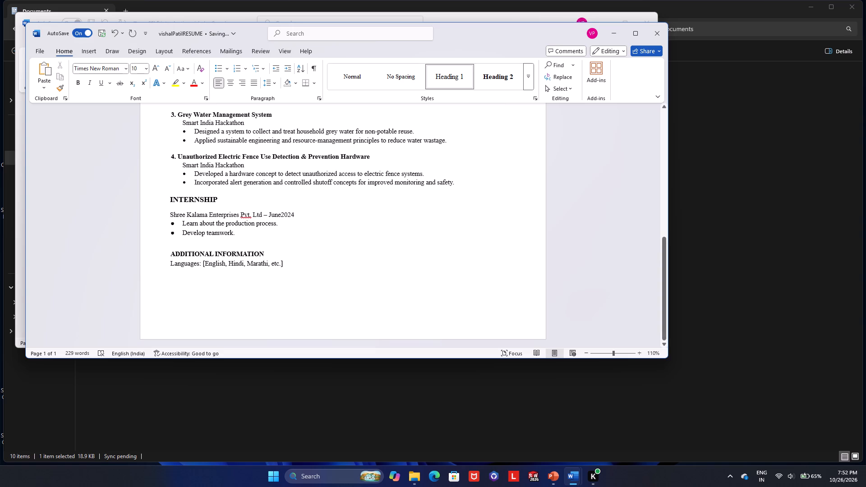
{"action": "key", "text": "Left"}
{"action": "key", "text": "Left"}
{"action": "key", "text": "BackSpace"}
{"action": "key", "text": "Left"}
{"action": "key", "text": "Left"}
{"action": "key", "text": "Left"}
{"action": "key", "text": "Left"}
{"action": "key", "text": "Left"}
{"action": "key", "text": "Left"}
{"action": "key", "text": "Left"}
{"action": "key", "text": "Left"}
{"action": "key", "text": "Left"}
{"action": "key", "text": "Left"}
{"action": "key", "text": "Left"}
{"action": "key", "text": "Left"}
{"action": "key", "text": "Left"}
{"action": "key", "text": "Left"}
{"action": "key", "text": "Left"}
{"action": "key", "text": "Left"}
{"action": "key", "text": "Left"}
{"action": "key", "text": "Left"}
{"action": "key", "text": "Left"}
{"action": "key", "text": "Left"}
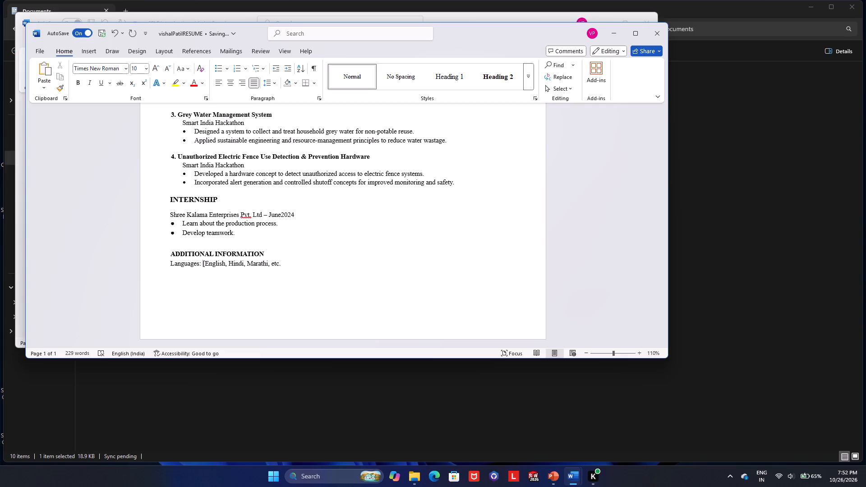
{"action": "key", "text": "Right"}
{"action": "key", "text": "BackSpace"}
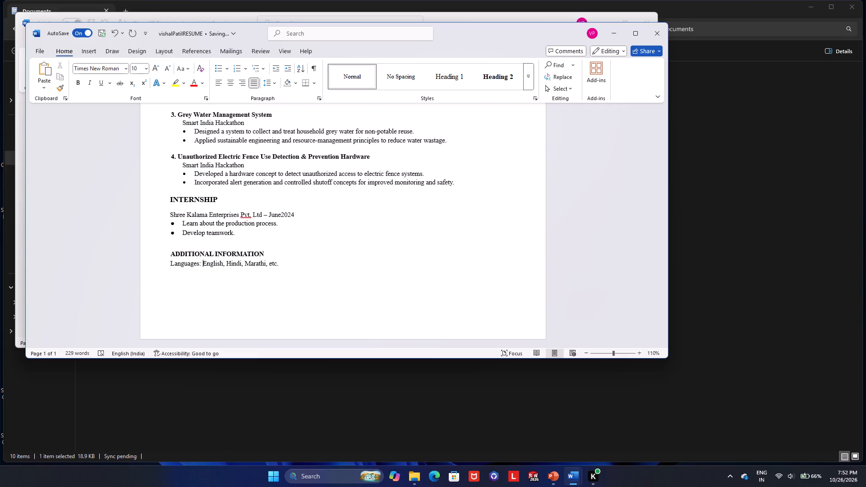
Check the résumé from top to bottom and save the document.
{"action": "scroll", "coordinate": [378, 235], "scroll_direction": "down", "scroll_amount": 3}
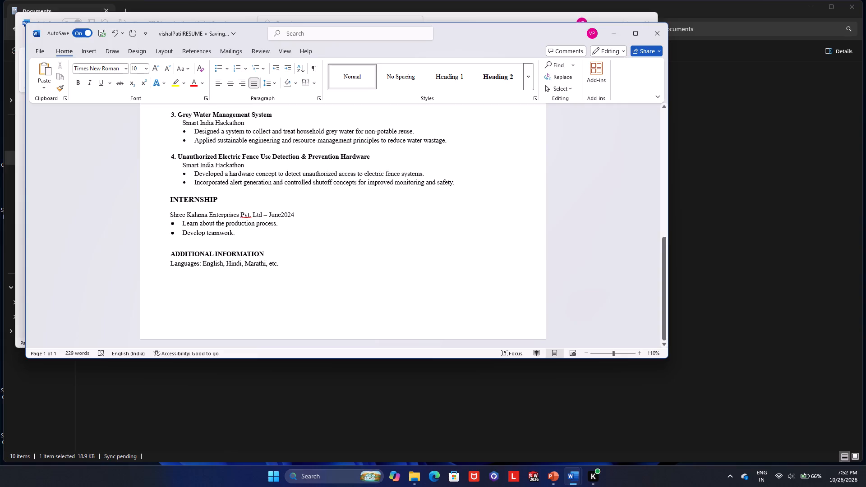
{"action": "scroll", "coordinate": [378, 235], "scroll_direction": "down", "scroll_amount": 2}
{"action": "scroll", "coordinate": [378, 235], "scroll_direction": "up", "scroll_amount": 3}
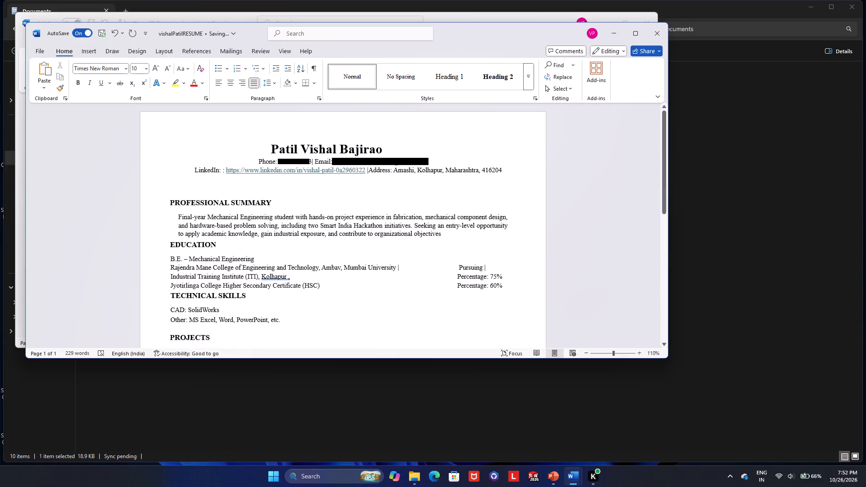
{"action": "scroll", "coordinate": [378, 235], "scroll_direction": "down", "scroll_amount": 6}
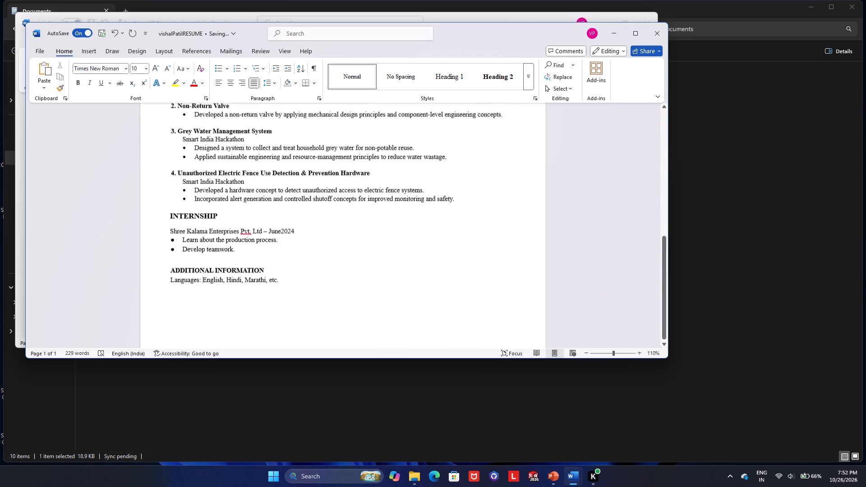
{"action": "scroll", "coordinate": [378, 235], "scroll_direction": "down", "scroll_amount": 1}
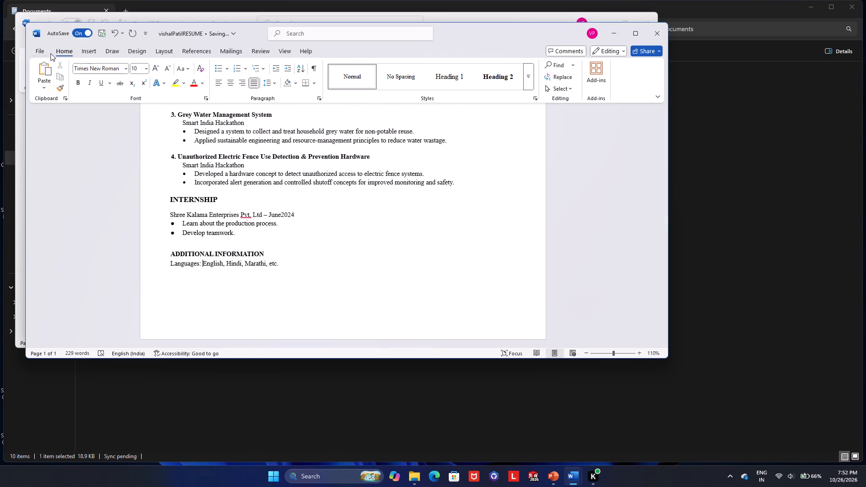
{"action": "key", "text": "ctrl+s"}
{"action": "scroll", "coordinate": [241, 198], "scroll_direction": "up", "scroll_amount": 3}
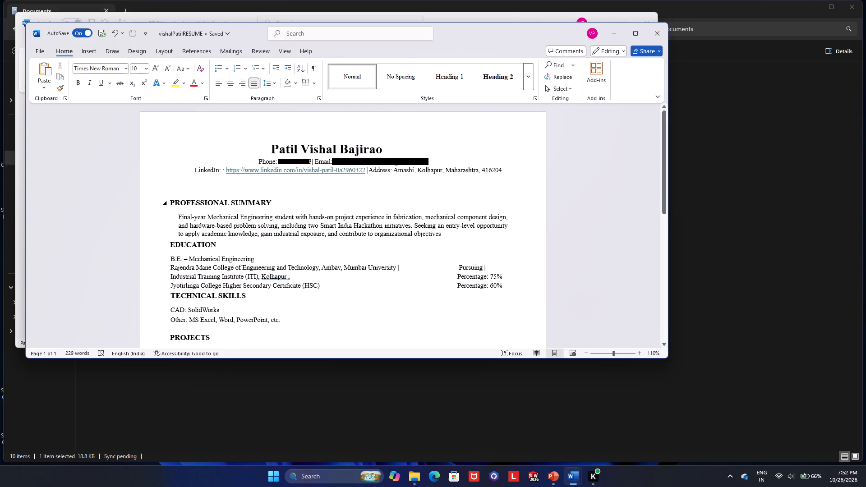
{"action": "key", "text": "ctrl+s"}
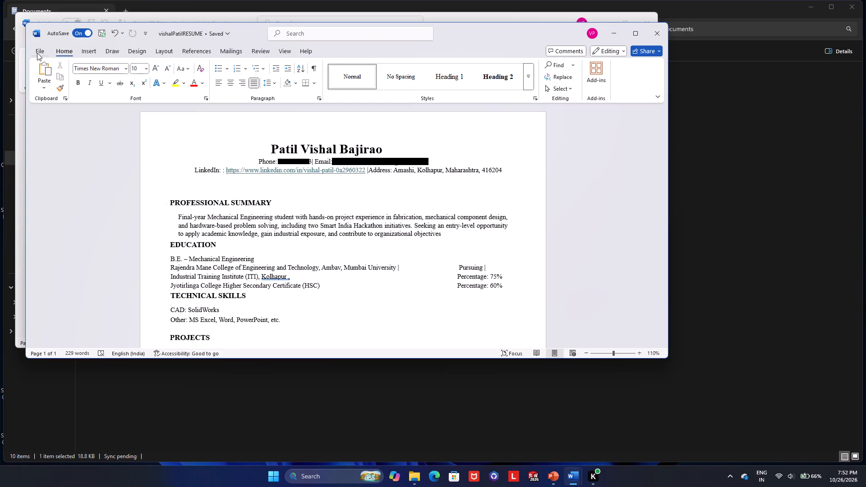
Set up a PDF copy of the résumé in the OneDrive Documents folder, declining to replace the existing PDF.
{"action": "left_click", "coordinate": [37, 53]}
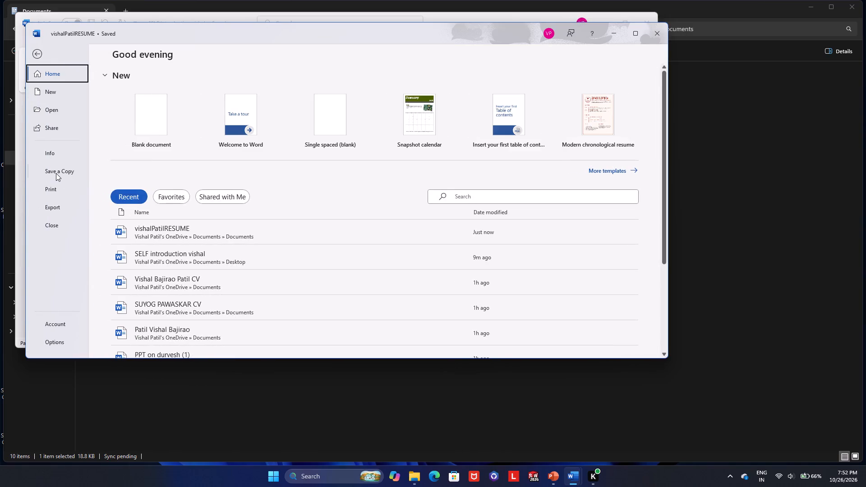
{"action": "left_click", "coordinate": [56, 173]}
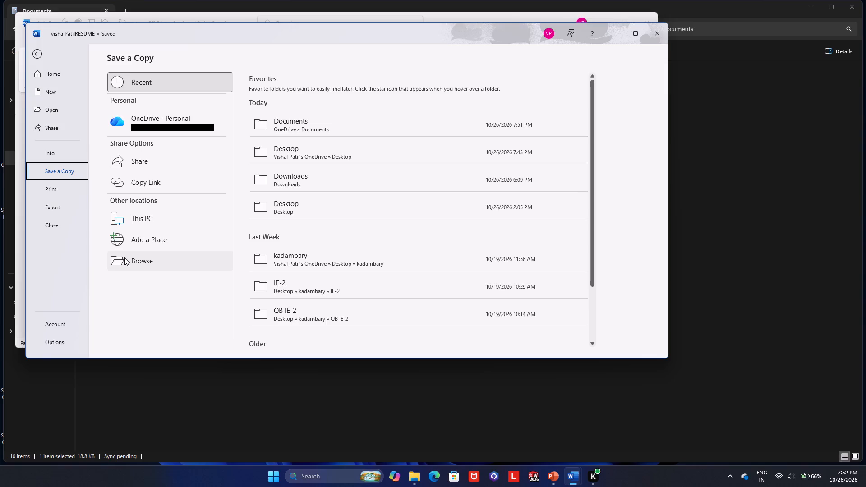
{"action": "left_click", "coordinate": [124, 258]}
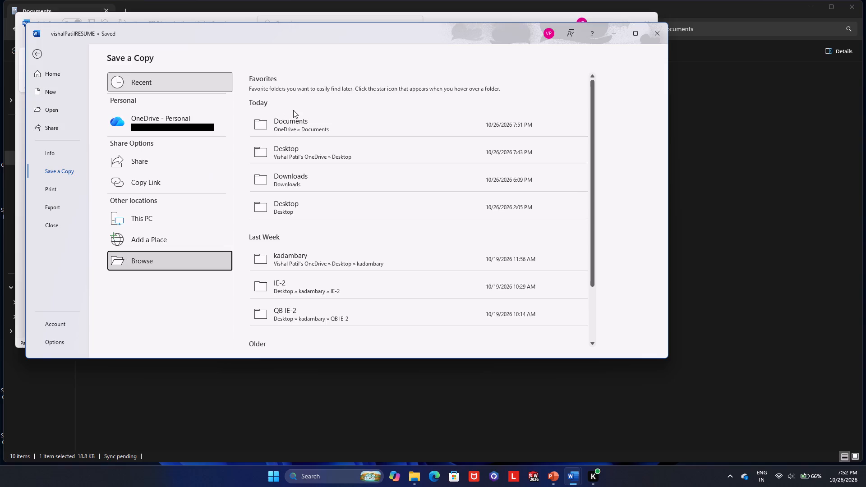
{"action": "left_click", "coordinate": [288, 122]}
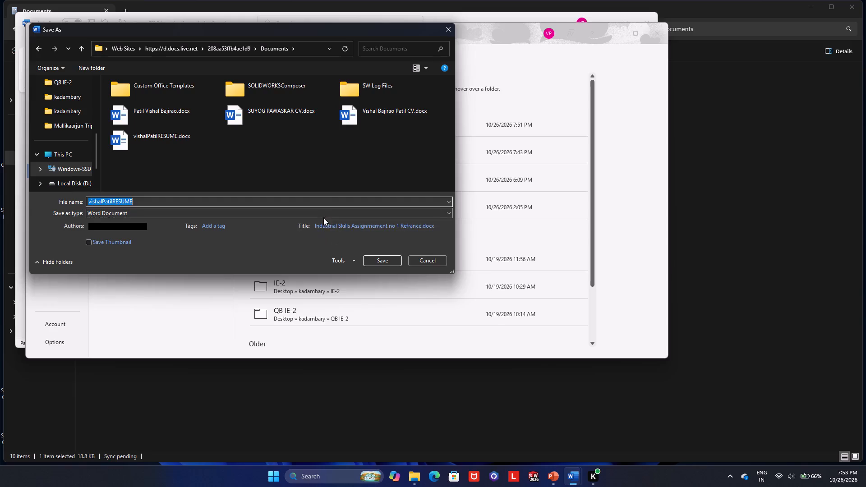
{"action": "left_click", "coordinate": [325, 214]}
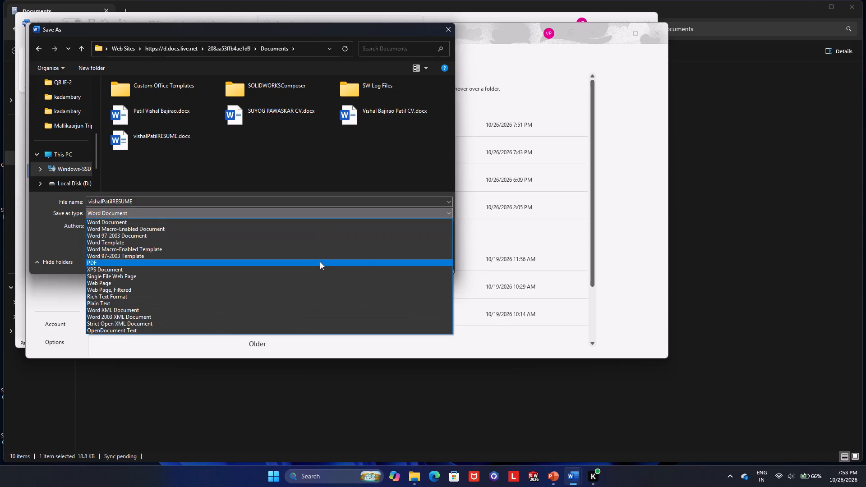
{"action": "left_click", "coordinate": [320, 262]}
{"action": "left_click", "coordinate": [370, 278]}
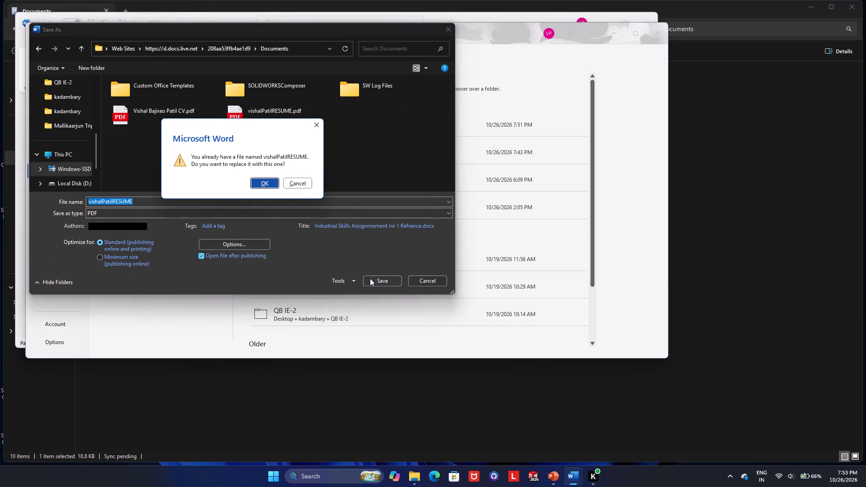
{"action": "left_click", "coordinate": [299, 185]}
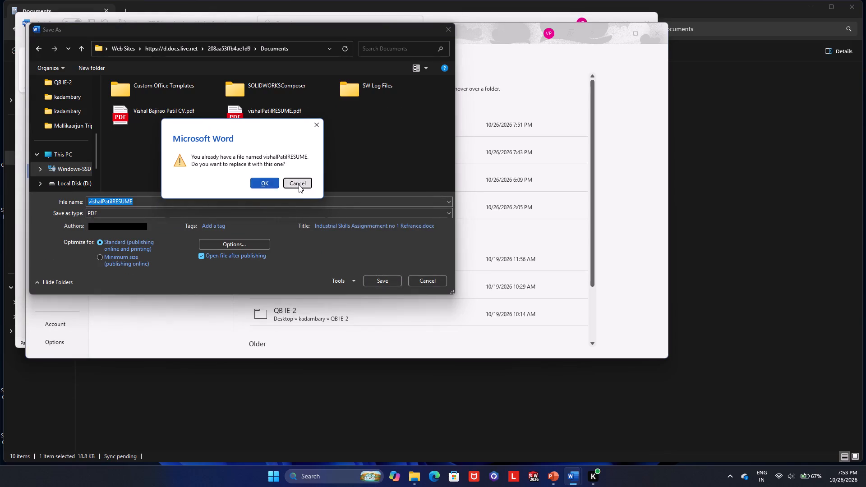
{"action": "left_click", "coordinate": [297, 198]}
{"action": "left_click", "coordinate": [297, 198]}
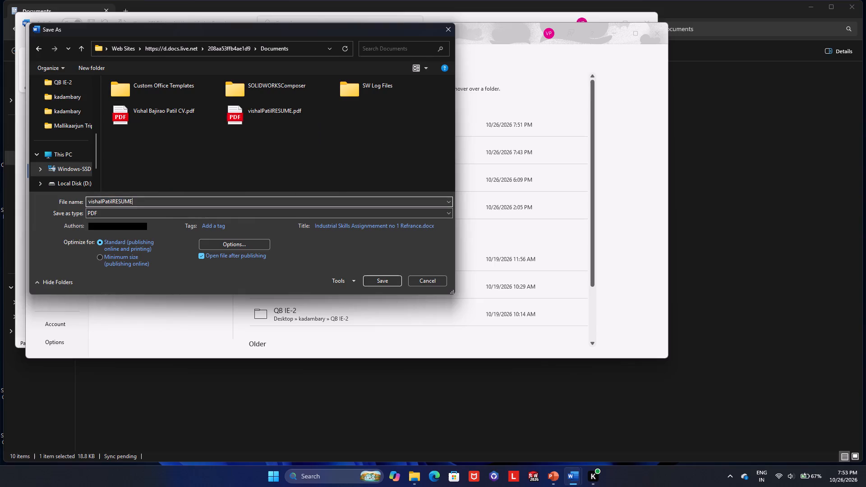
Append 1 to the résumé PDF's file name and save it with standard optimization.
{"action": "key", "text": "End"}
{"action": "key", "text": "End"}
{"action": "key", "text": "End"}
{"action": "key", "text": "1"}
{"action": "left_click", "coordinate": [373, 279]}
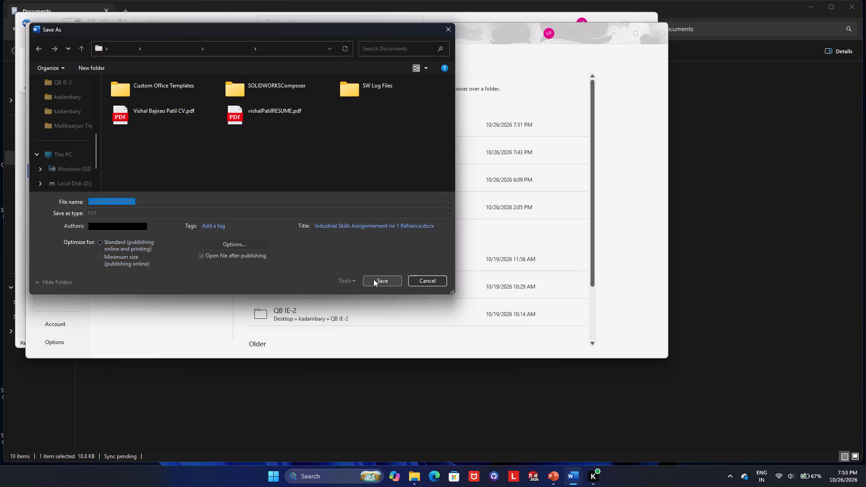
{"action": "left_click", "coordinate": [138, 222]}
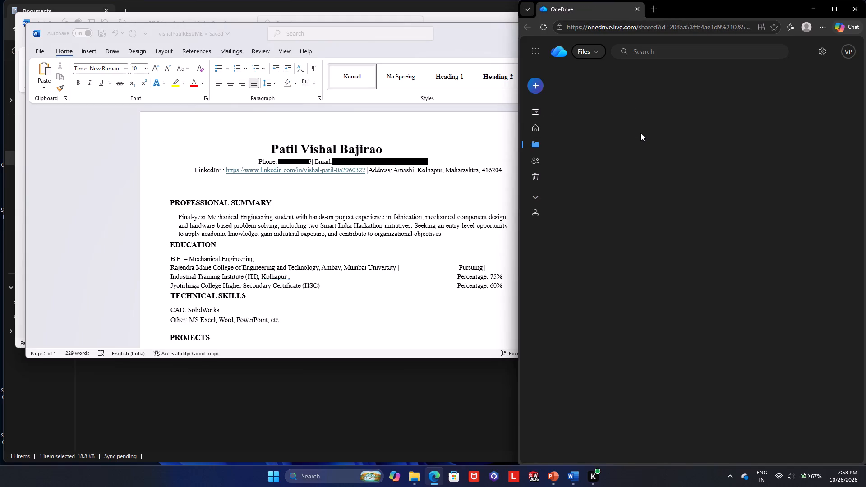
Close the OneDrive browser window and return to the résumé document.
{"action": "left_click", "coordinate": [649, 173]}
{"action": "left_click", "coordinate": [851, 15]}
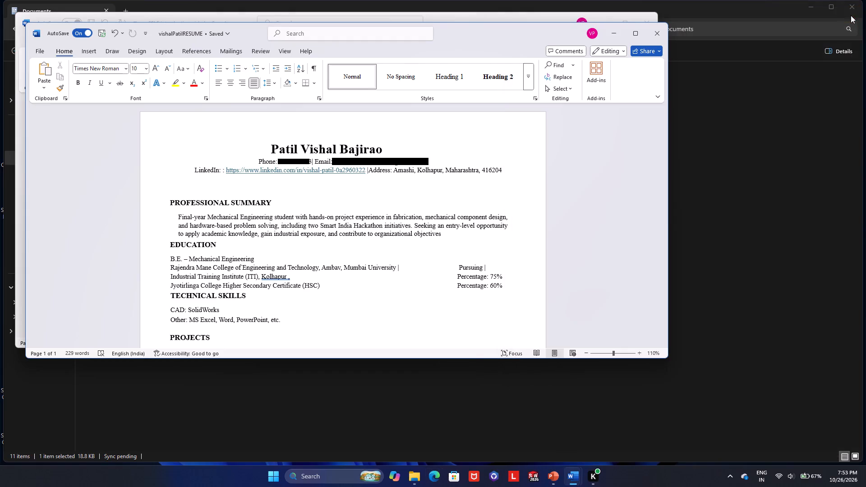
Set up a Word copy of the résumé in the OneDrive Documents folder, appending 1 to its file name.
{"action": "left_click", "coordinate": [46, 55]}
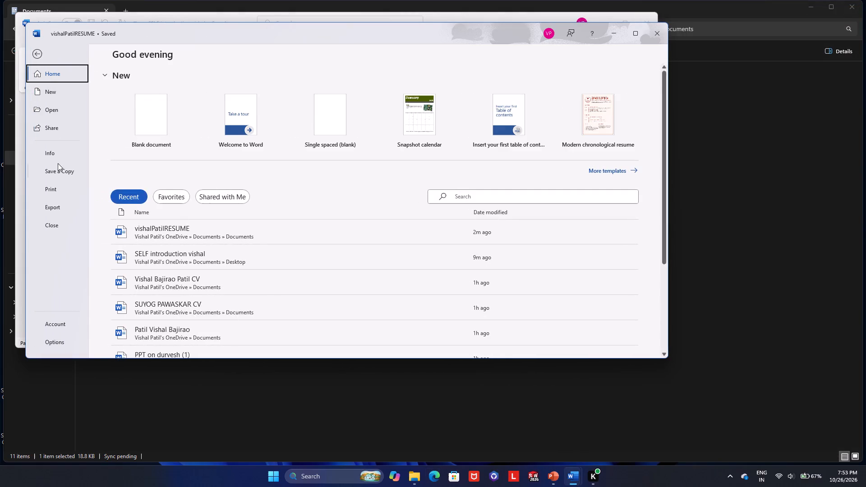
{"action": "left_click", "coordinate": [58, 173]}
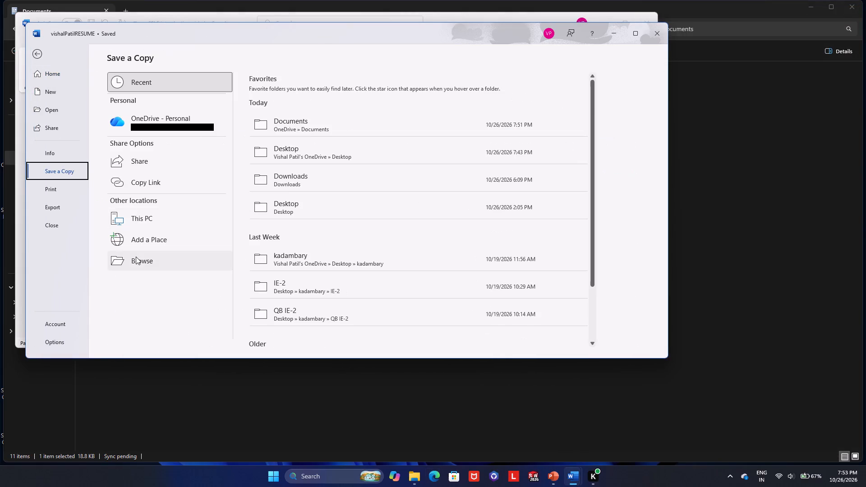
{"action": "left_click", "coordinate": [136, 257]}
{"action": "left_click", "coordinate": [136, 257]}
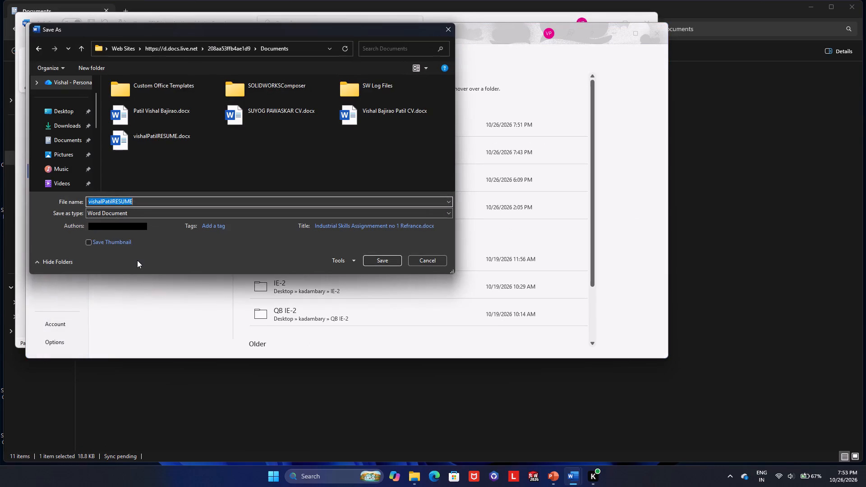
{"action": "left_click", "coordinate": [138, 204]}
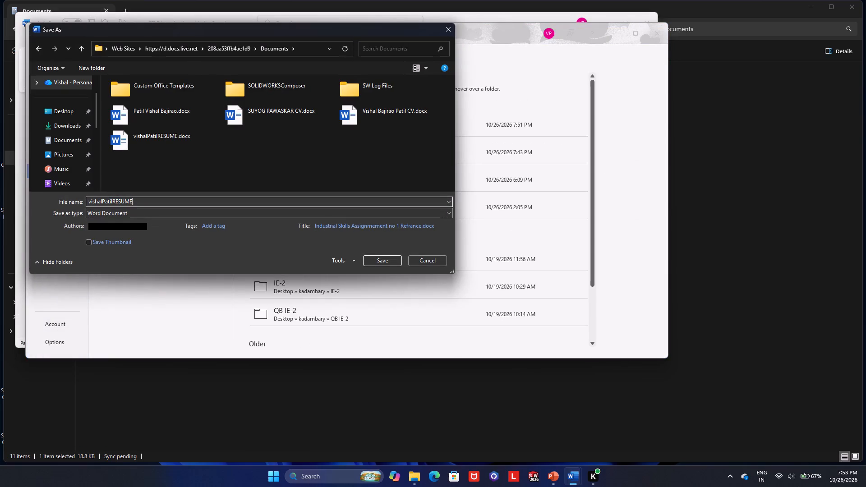
{"action": "key", "text": "1"}
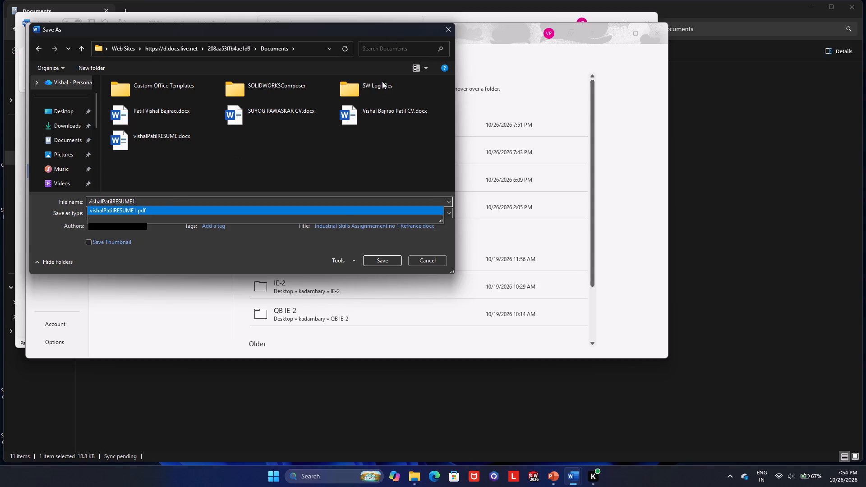
Switch to the Documents folder in File Explorer, open the résumé PDF ending in 1, and check its content from top to bottom.
{"action": "left_click", "coordinate": [409, 475]}
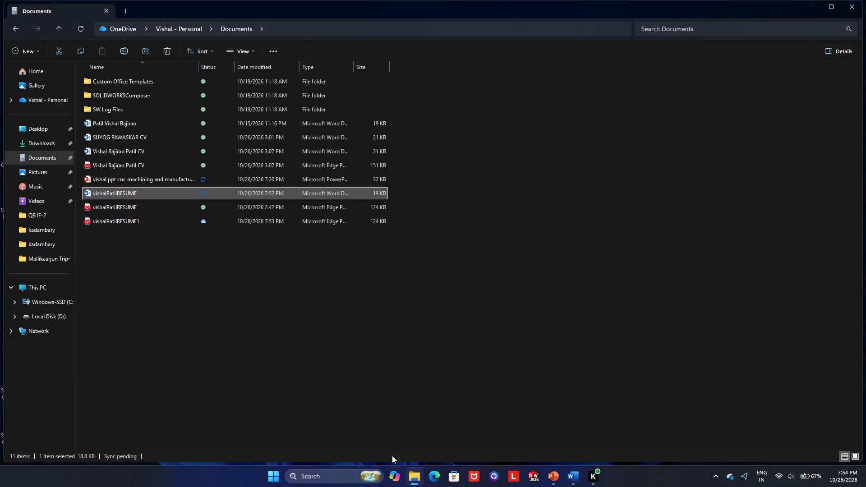
{"action": "double_click", "coordinate": [196, 222]}
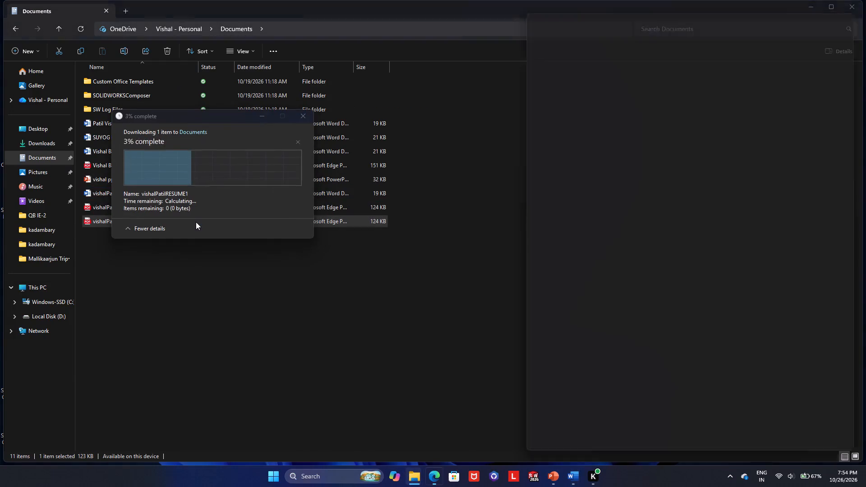
{"action": "scroll", "coordinate": [502, 204], "scroll_direction": "down", "scroll_amount": 4}
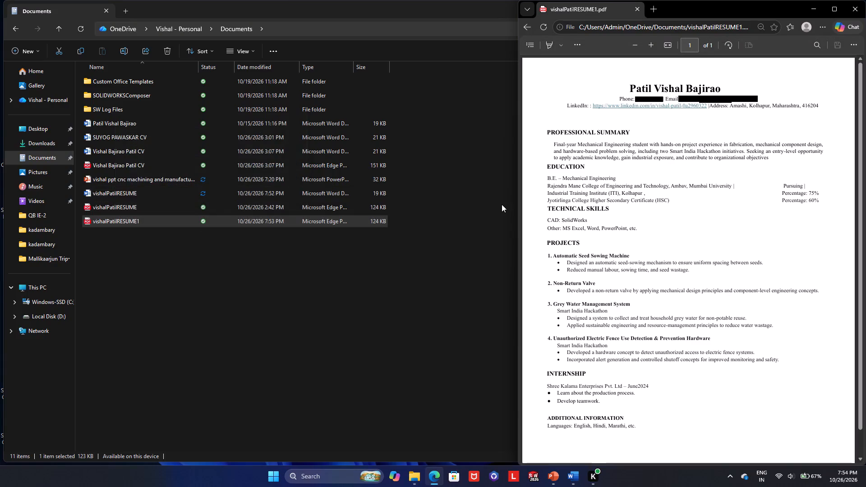
{"action": "scroll", "coordinate": [502, 204], "scroll_direction": "down", "scroll_amount": 1}
{"action": "scroll", "coordinate": [502, 204], "scroll_direction": "up", "scroll_amount": 1}
{"action": "scroll", "coordinate": [582, 262], "scroll_direction": "down", "scroll_amount": 1}
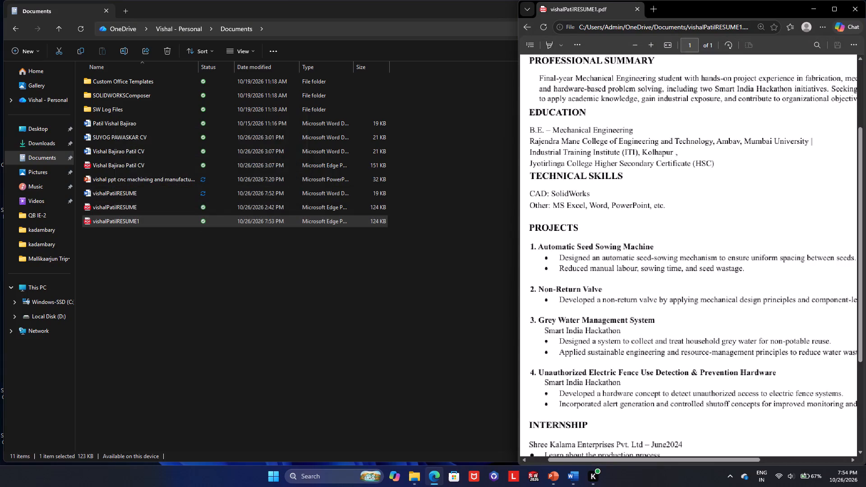
{"action": "left_click", "coordinate": [835, 14]}
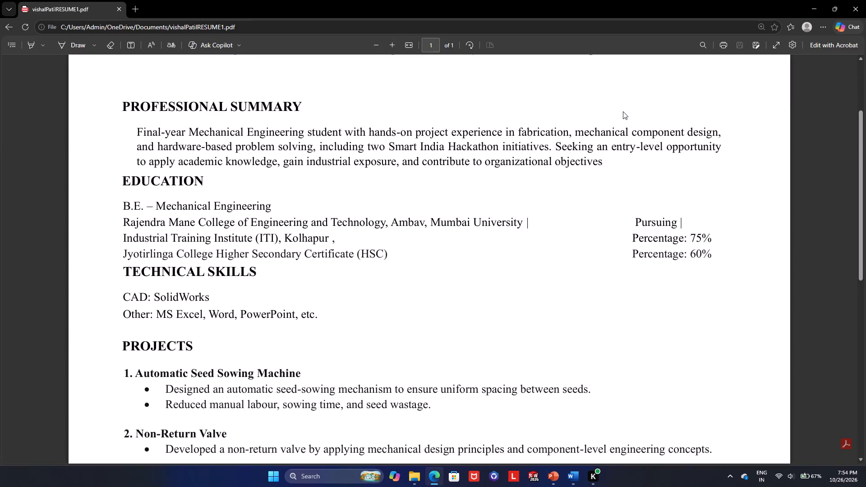
{"action": "scroll", "coordinate": [623, 111], "scroll_direction": "up", "scroll_amount": 3}
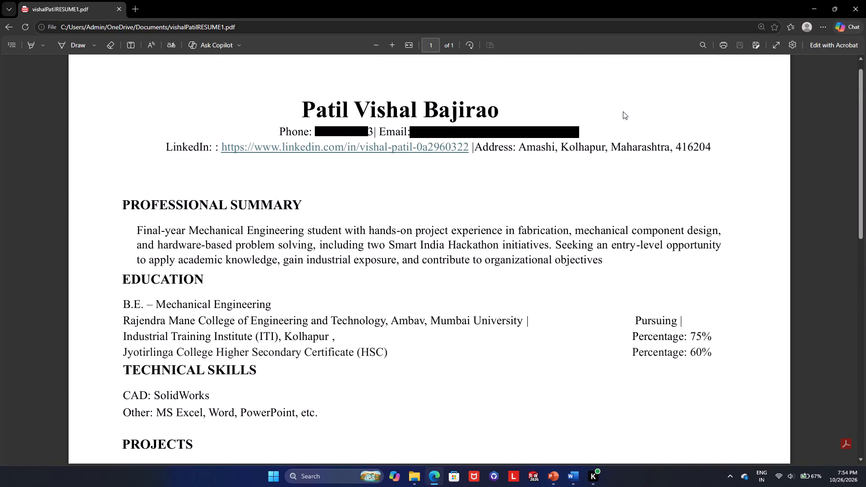
{"action": "scroll", "coordinate": [623, 111], "scroll_direction": "down", "scroll_amount": 4}
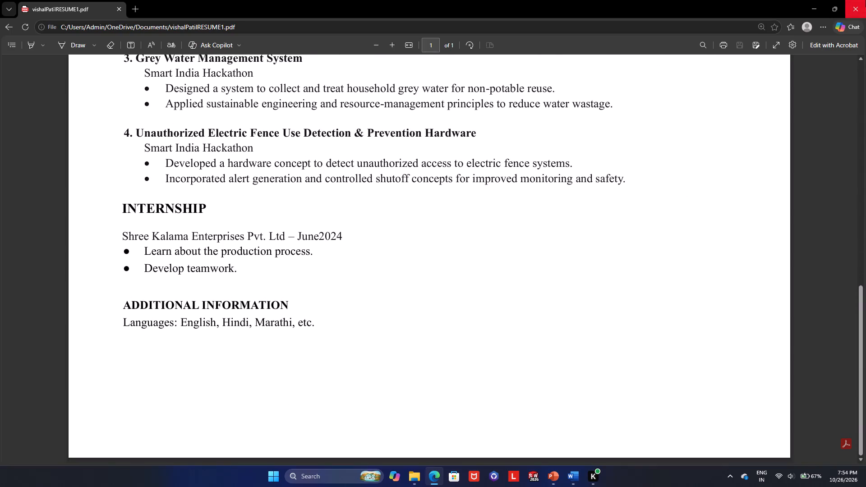
Close the résumé PDF and return to the Documents folder.
{"action": "left_click", "coordinate": [865, 0]}
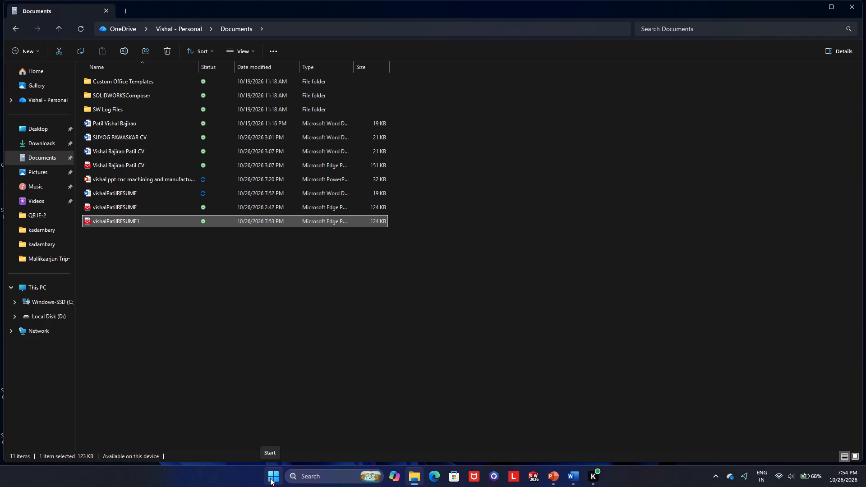
Open the Windows search to look for an app.
{"action": "left_click", "coordinate": [299, 478]}
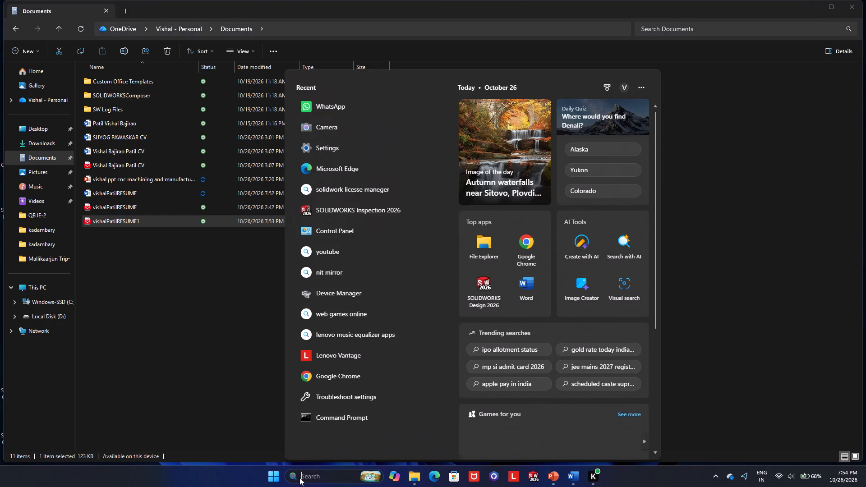
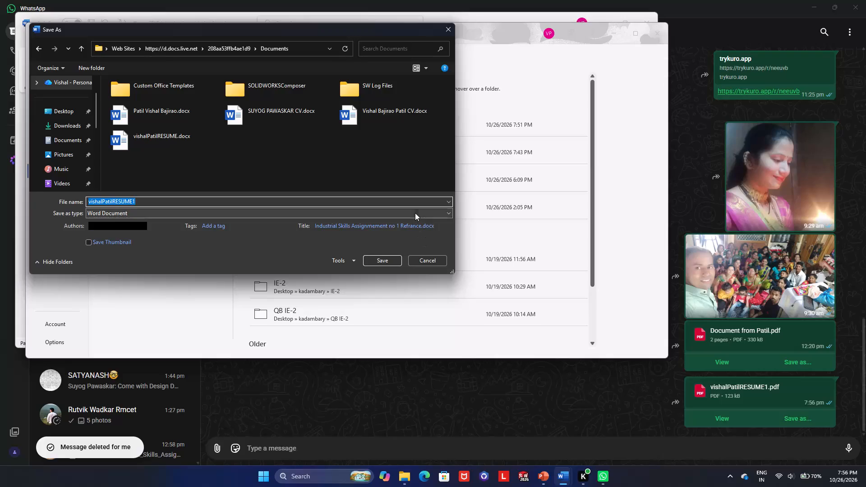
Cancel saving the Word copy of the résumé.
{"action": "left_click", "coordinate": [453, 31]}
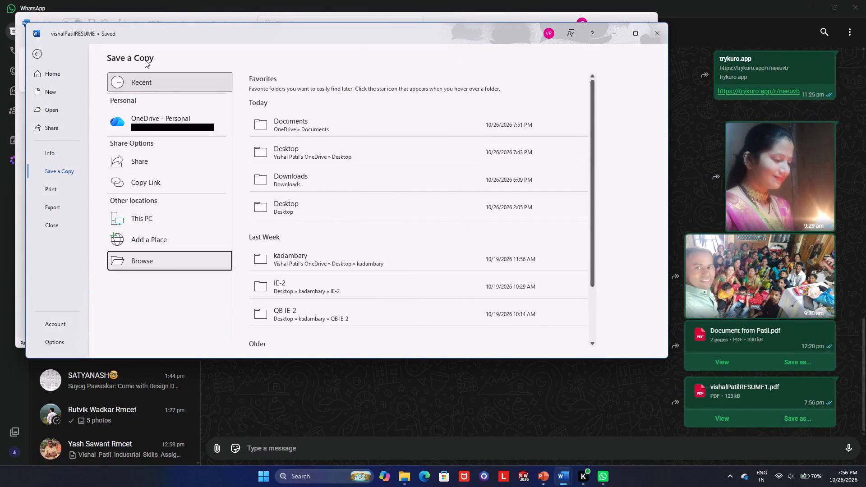
Switch to the Documents folder in File Explorer and open the résumé owner's Word CV modified 10/26/2026 at 3:07 PM.
{"action": "left_click", "coordinate": [404, 479]}
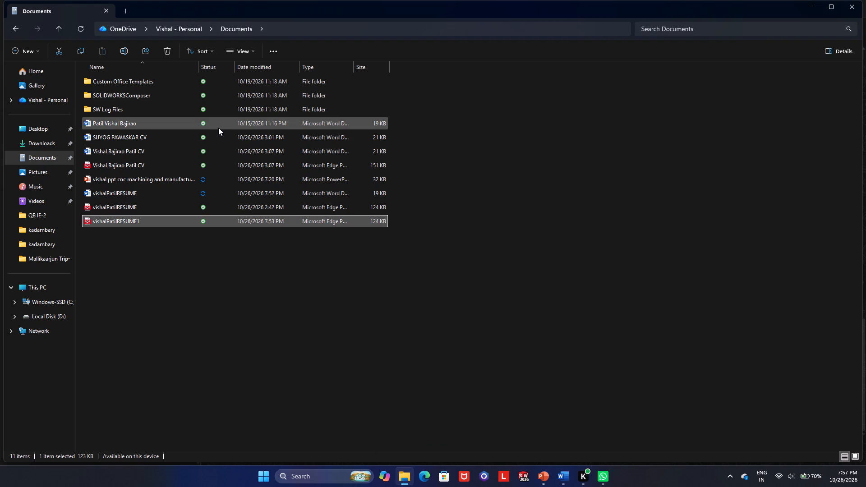
{"action": "double_click", "coordinate": [189, 146]}
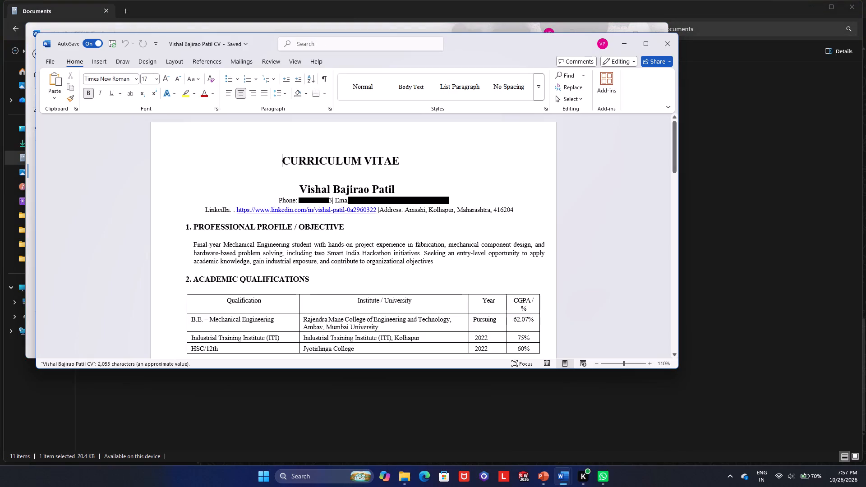
Remove the square brackets around the Software entry under Technical Skills in the CV.
{"action": "scroll", "coordinate": [270, 206], "scroll_direction": "down", "scroll_amount": 4}
{"action": "scroll", "coordinate": [270, 206], "scroll_direction": "up", "scroll_amount": 3}
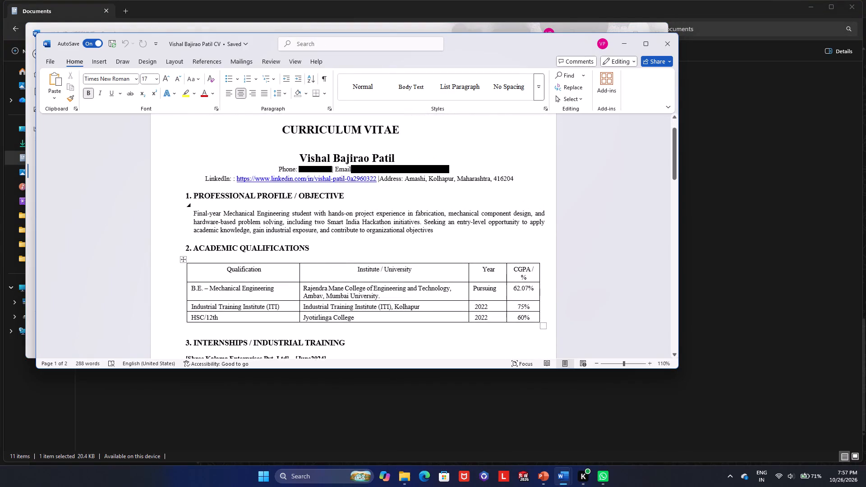
{"action": "left_click", "coordinate": [331, 161]}
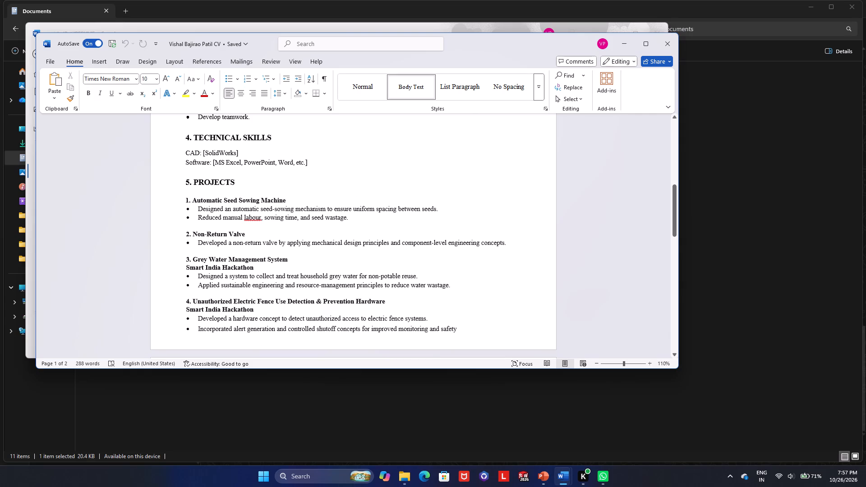
{"action": "key", "text": "BackSpace"}
{"action": "key", "text": "Left"}
{"action": "key", "text": "Left"}
{"action": "key", "text": "Left"}
{"action": "key", "text": "Left"}
{"action": "key", "text": "Left"}
{"action": "key", "text": "Left"}
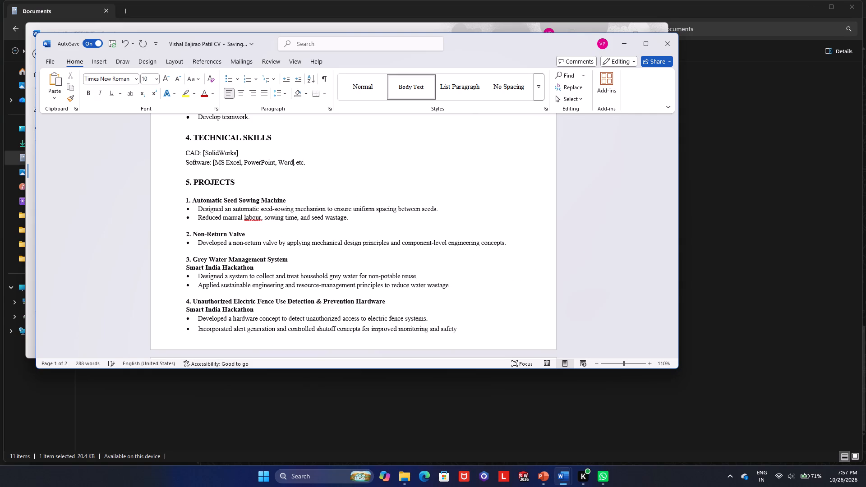
{"action": "key", "text": "Left"}
{"action": "key", "text": "Left"}
{"action": "key", "text": "Left"}
{"action": "key", "text": "Left"}
{"action": "key", "text": "Left"}
{"action": "key", "text": "Left"}
{"action": "key", "text": "Left"}
{"action": "key", "text": "Left"}
{"action": "key", "text": "Left"}
{"action": "key", "text": "Left"}
{"action": "key", "text": "Left"}
{"action": "key", "text": "Left"}
{"action": "key", "text": "Left"}
{"action": "key", "text": "Left"}
{"action": "key", "text": "Left"}
{"action": "key", "text": "Left"}
{"action": "key", "text": "Left"}
{"action": "key", "text": "Left"}
{"action": "key", "text": "Left"}
{"action": "key", "text": "Left"}
{"action": "key", "text": "Left"}
{"action": "key", "text": "Left"}
{"action": "key", "text": "Left"}
{"action": "key", "text": "Left"}
{"action": "key", "text": "Left"}
{"action": "key", "text": "BackSpace"}
Remove the square brackets around SolidWorks on the CAD line under Technical Skills.
{"action": "key", "text": "Up"}
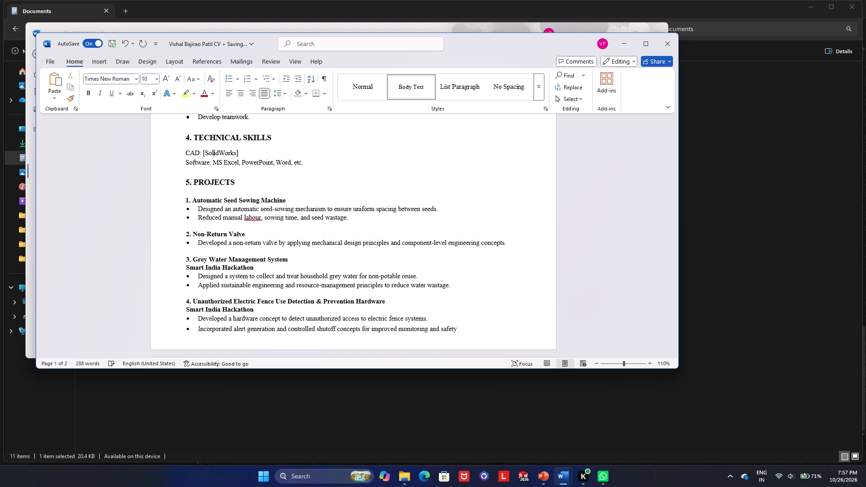
{"action": "key", "text": "Right"}
{"action": "key", "text": "Right"}
{"action": "key", "text": "Right"}
{"action": "key", "text": "Right"}
{"action": "key", "text": "Right"}
{"action": "key", "text": "Right"}
{"action": "key", "text": "Right"}
{"action": "key", "text": "Right"}
{"action": "key", "text": "BackSpace"}
{"action": "key", "text": "Left"}
{"action": "key", "text": "Left"}
{"action": "key", "text": "Left"}
{"action": "key", "text": "Left"}
{"action": "key", "text": "Left"}
{"action": "key", "text": "Left"}
{"action": "key", "text": "Left"}
{"action": "key", "text": "Left"}
{"action": "key", "text": "Left"}
{"action": "key", "text": "Left"}
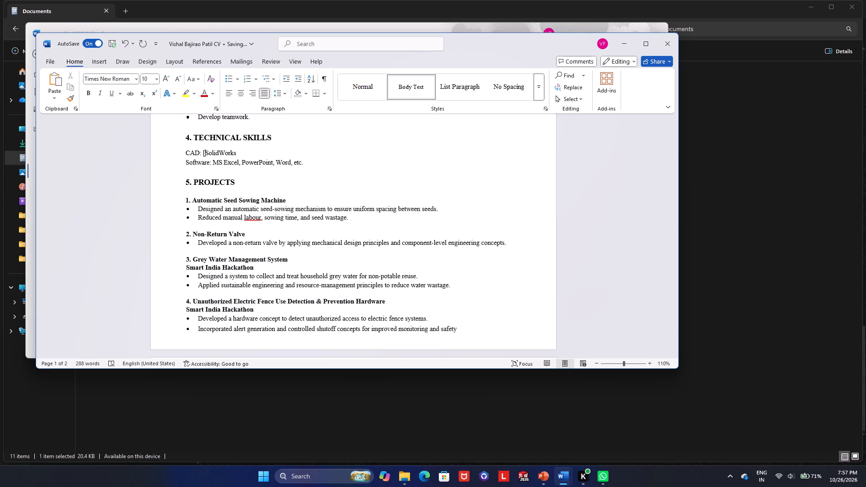
{"action": "key", "text": "BackSpace"}
Look over the rest of the CV and save the document.
{"action": "scroll", "coordinate": [331, 161], "scroll_direction": "down", "scroll_amount": 1}
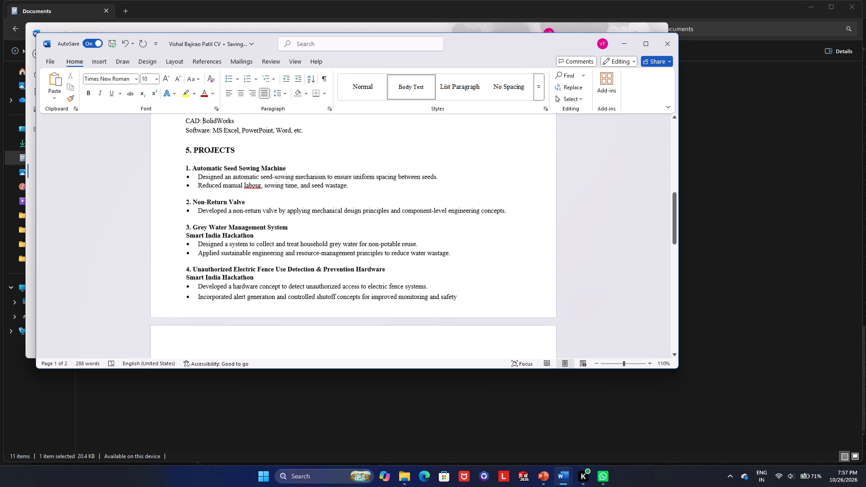
{"action": "scroll", "coordinate": [331, 161], "scroll_direction": "down", "scroll_amount": 2}
{"action": "scroll", "coordinate": [331, 161], "scroll_direction": "up", "scroll_amount": 2}
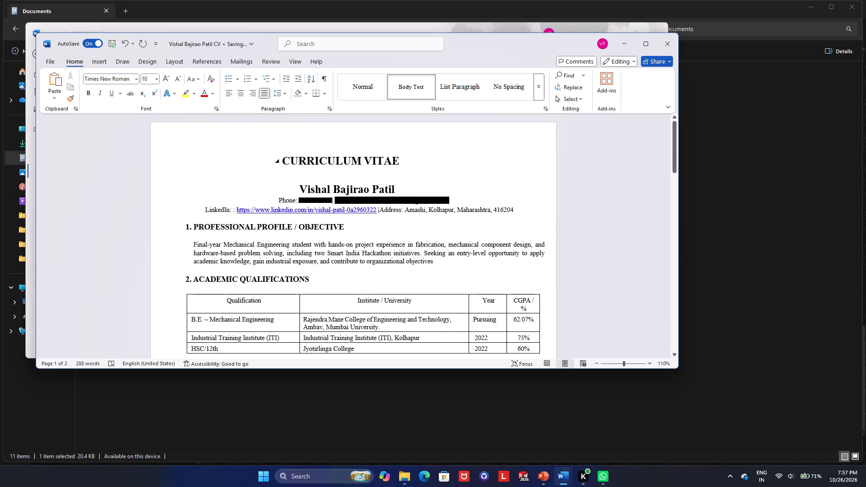
{"action": "key", "text": "ctrl+s"}
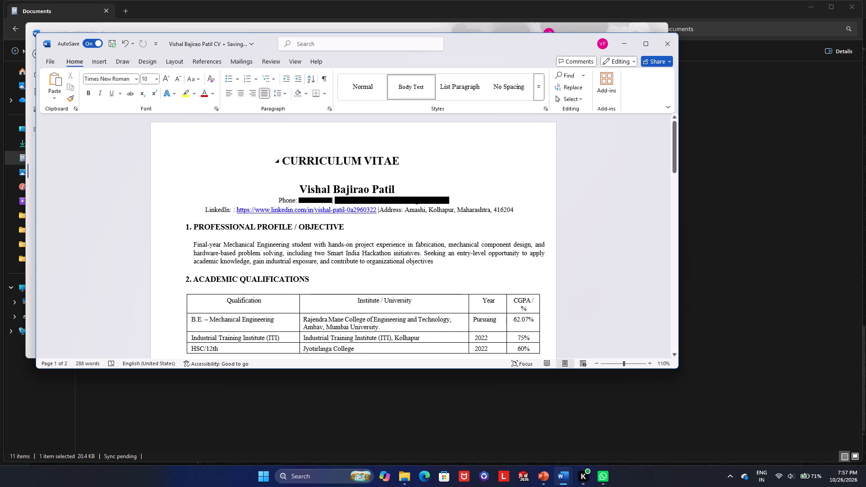
Save a copy of the CV as a PDF in the OneDrive Documents folder, appending 1 to its file name.
{"action": "left_click", "coordinate": [52, 55]}
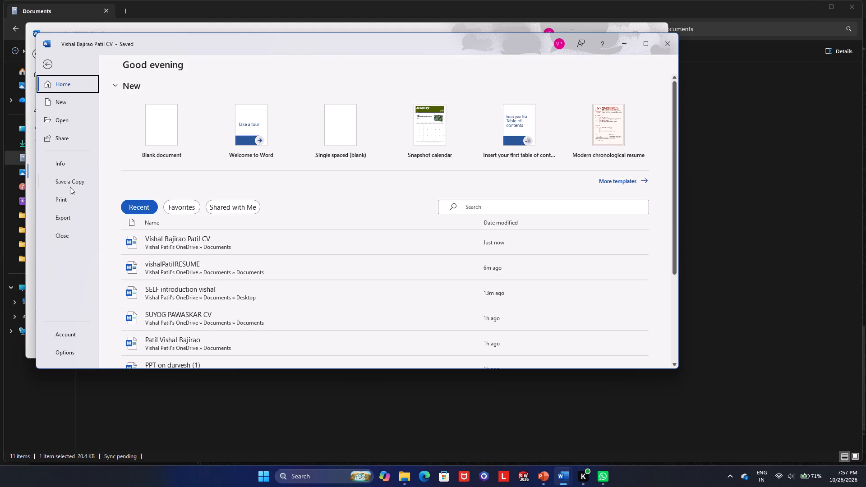
{"action": "left_click", "coordinate": [71, 177]}
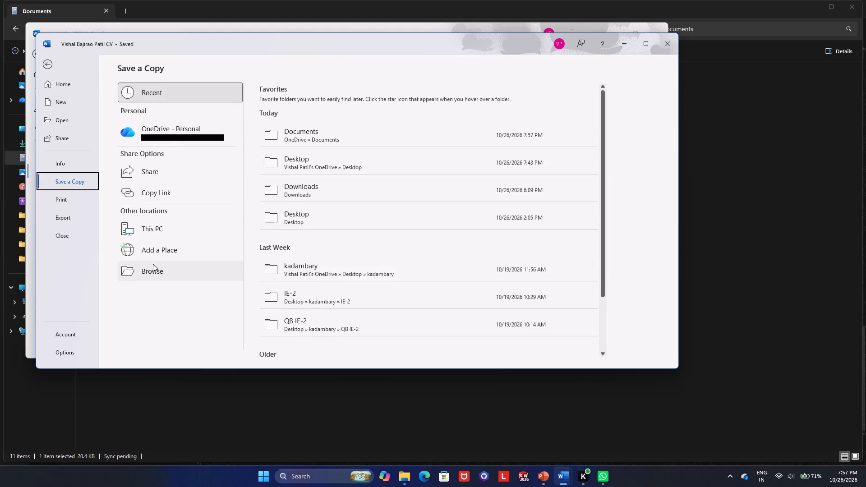
{"action": "left_click", "coordinate": [153, 264]}
{"action": "left_click", "coordinate": [153, 264]}
{"action": "left_click", "coordinate": [157, 276]}
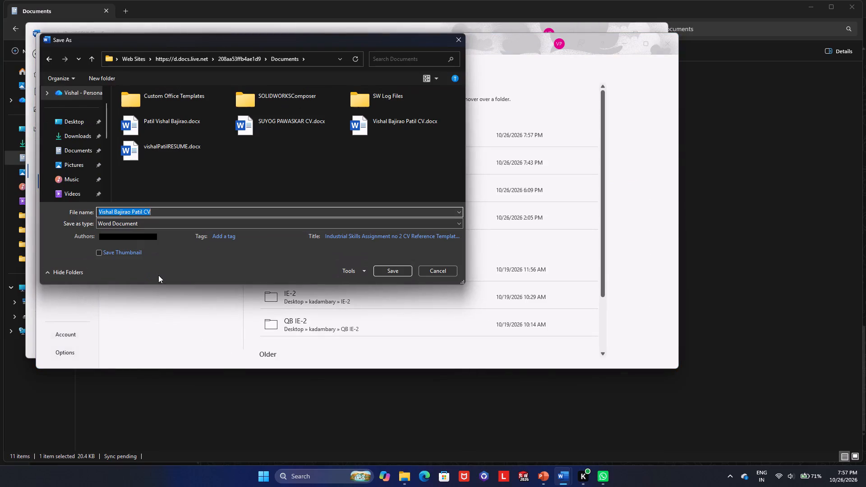
{"action": "left_click", "coordinate": [81, 146]}
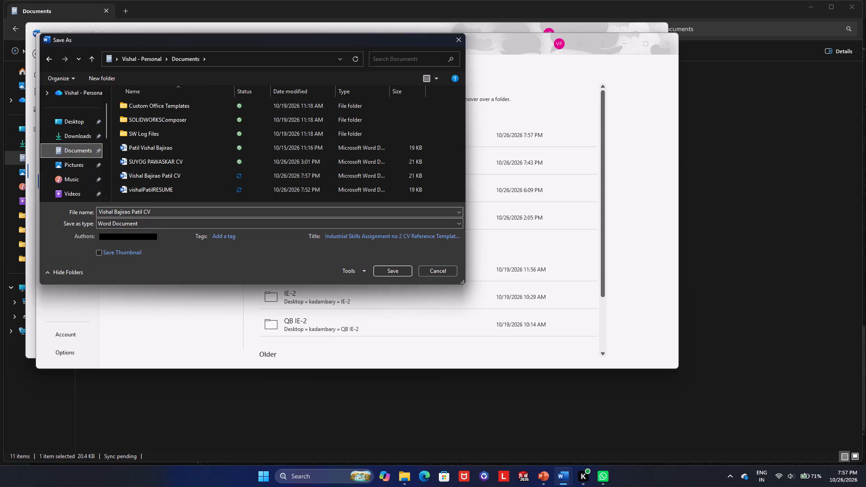
{"action": "left_click", "coordinate": [156, 210]}
{"action": "left_click", "coordinate": [156, 210]}
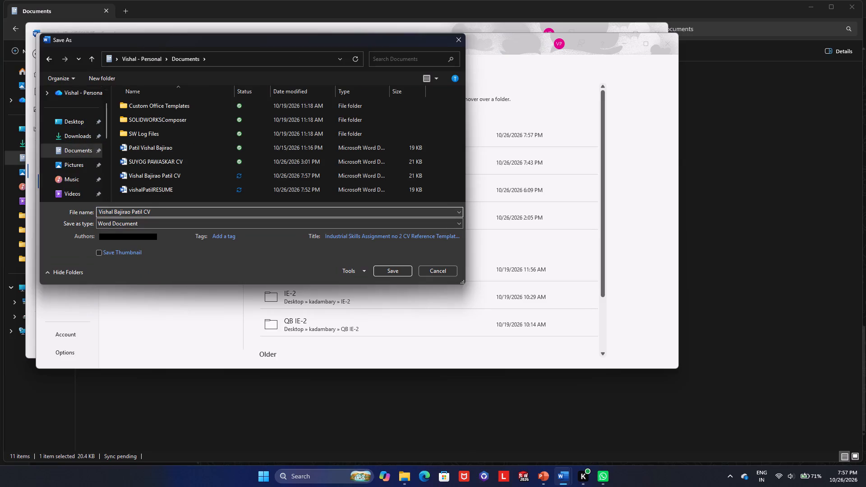
{"action": "key", "text": "End"}
{"action": "key", "text": "1"}
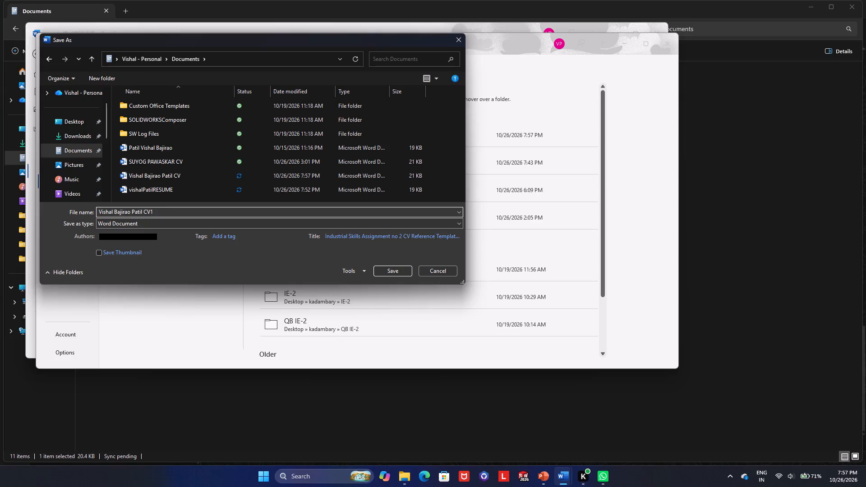
{"action": "left_click", "coordinate": [160, 220]}
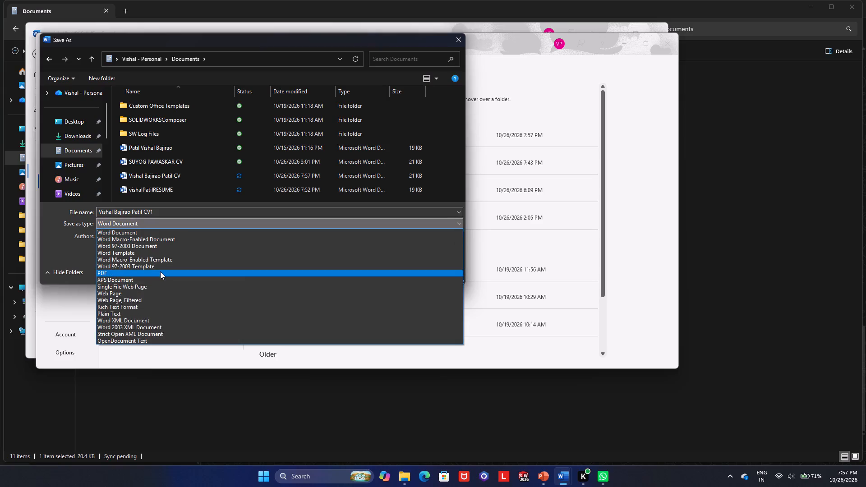
{"action": "left_click", "coordinate": [160, 271]}
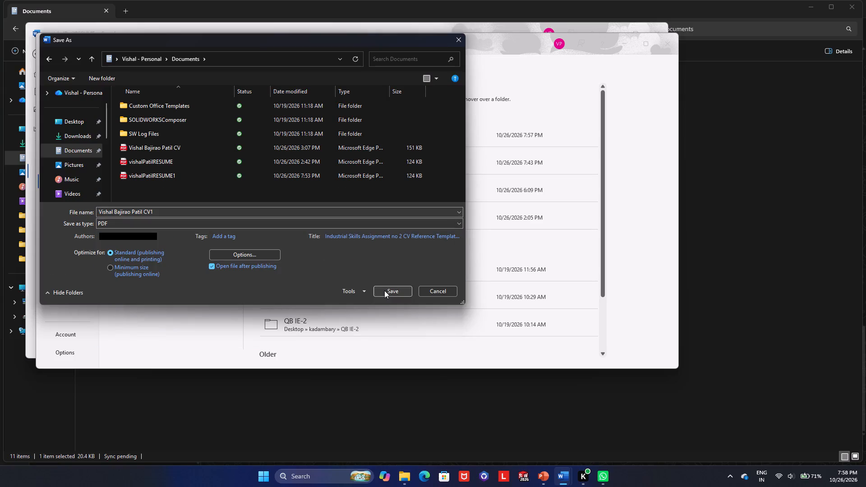
{"action": "left_click", "coordinate": [385, 290]}
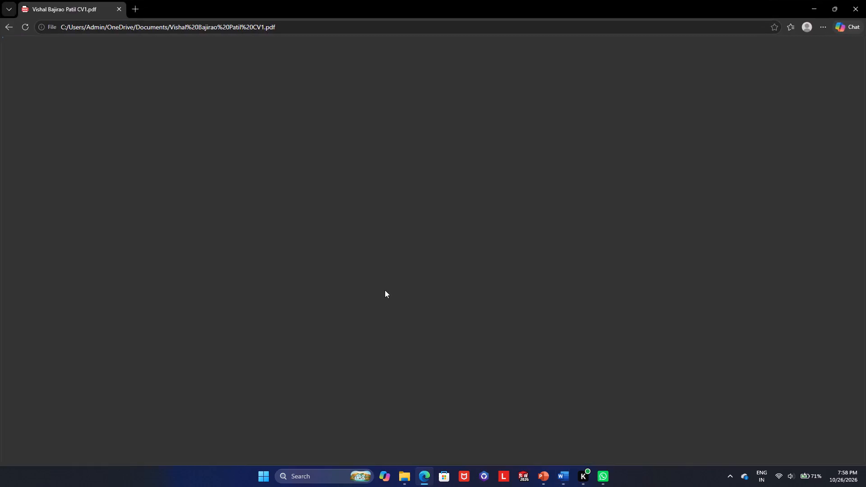
Check both pages of the exported CV PDF in Edge, then close it and return to the Word document.
{"action": "scroll", "coordinate": [385, 290], "scroll_direction": "down", "scroll_amount": 1}
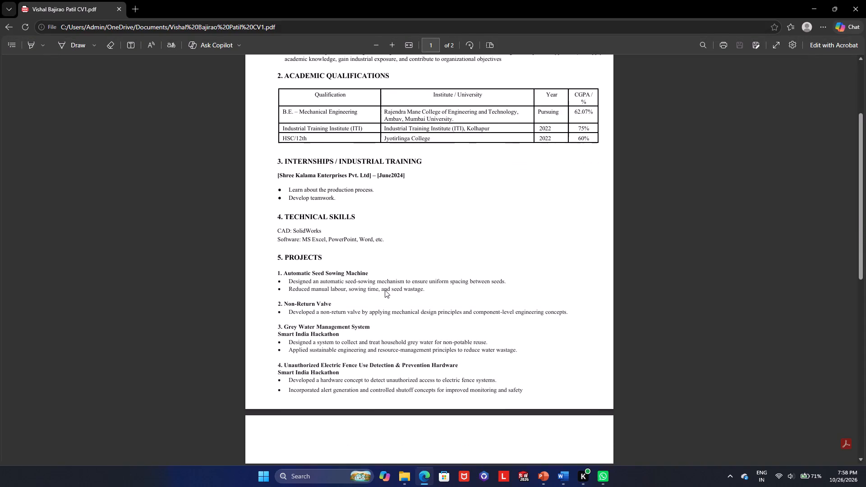
{"action": "scroll", "coordinate": [385, 290], "scroll_direction": "down", "scroll_amount": 1}
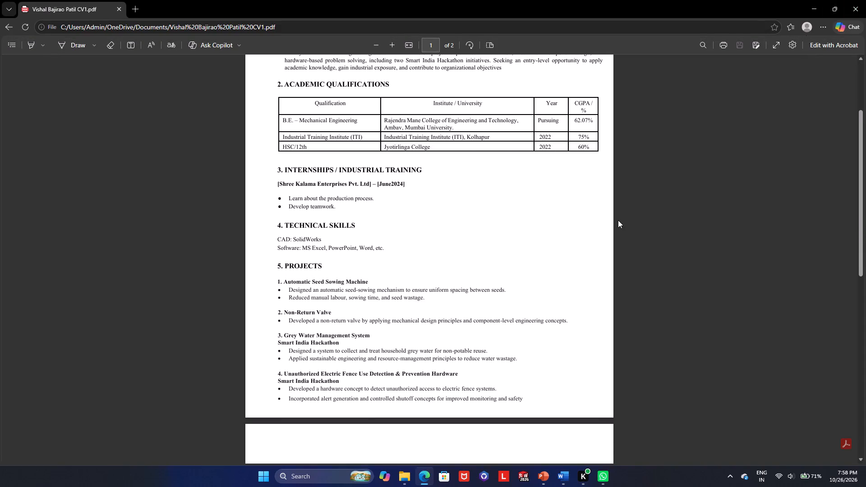
{"action": "scroll", "coordinate": [442, 180], "scroll_direction": "down", "scroll_amount": 5}
{"action": "scroll", "coordinate": [442, 180], "scroll_direction": "up", "scroll_amount": 1}
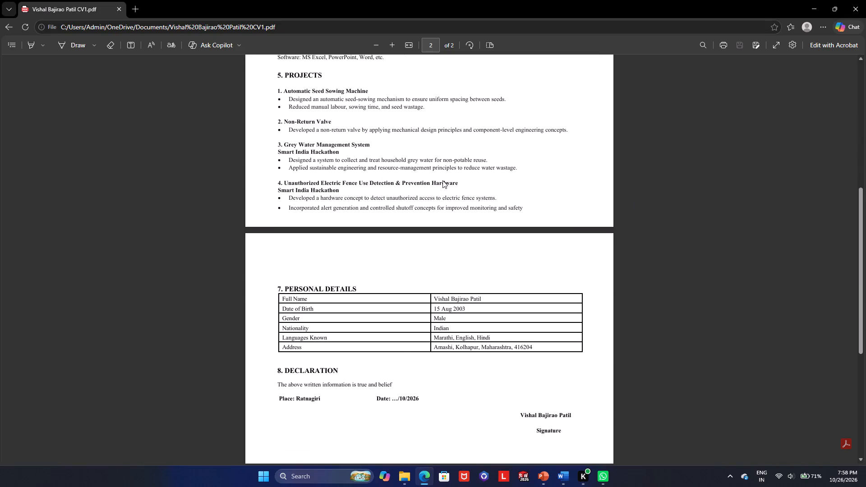
{"action": "scroll", "coordinate": [442, 180], "scroll_direction": "up", "scroll_amount": 4}
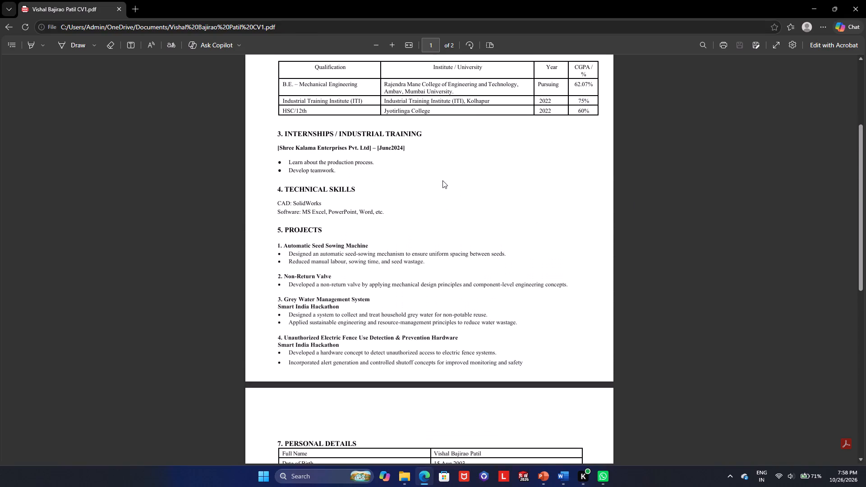
{"action": "scroll", "coordinate": [442, 180], "scroll_direction": "up", "scroll_amount": 2}
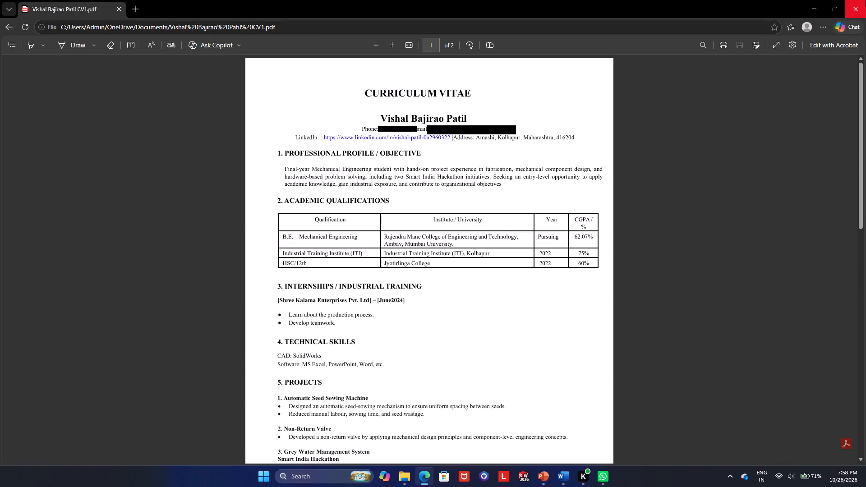
{"action": "left_click", "coordinate": [865, 0]}
Insert a blank, unnumbered line between the Personal Details heading and its table on page 2.
{"action": "scroll", "coordinate": [464, 156], "scroll_direction": "down", "scroll_amount": 2}
{"action": "scroll", "coordinate": [464, 156], "scroll_direction": "up", "scroll_amount": 2}
{"action": "scroll", "coordinate": [464, 156], "scroll_direction": "down", "scroll_amount": 1}
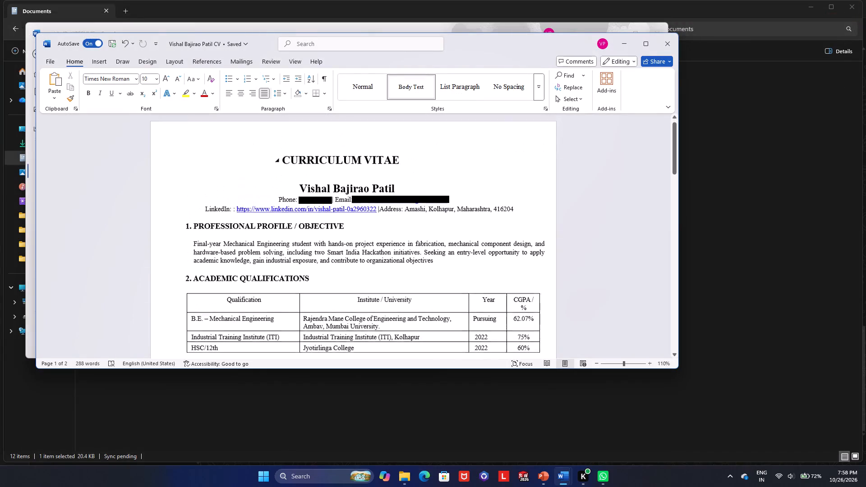
{"action": "scroll", "coordinate": [464, 156], "scroll_direction": "down", "scroll_amount": 1}
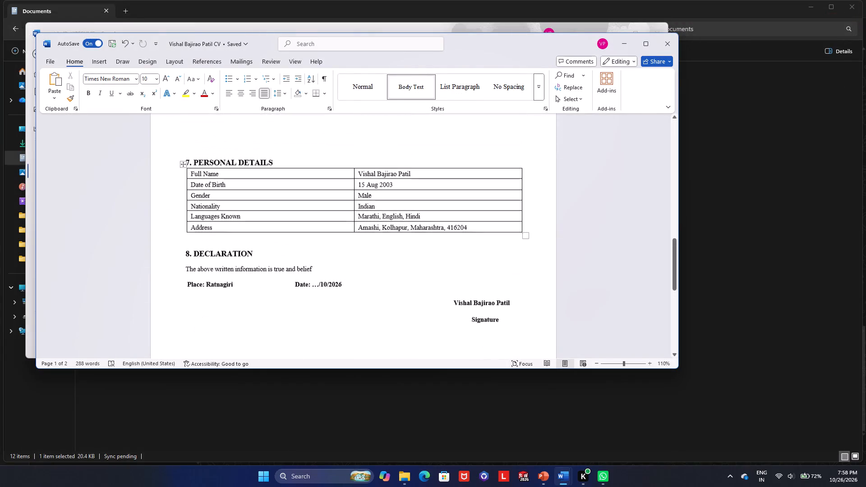
{"action": "scroll", "coordinate": [464, 156], "scroll_direction": "down", "scroll_amount": 1}
{"action": "left_click", "coordinate": [440, 161]}
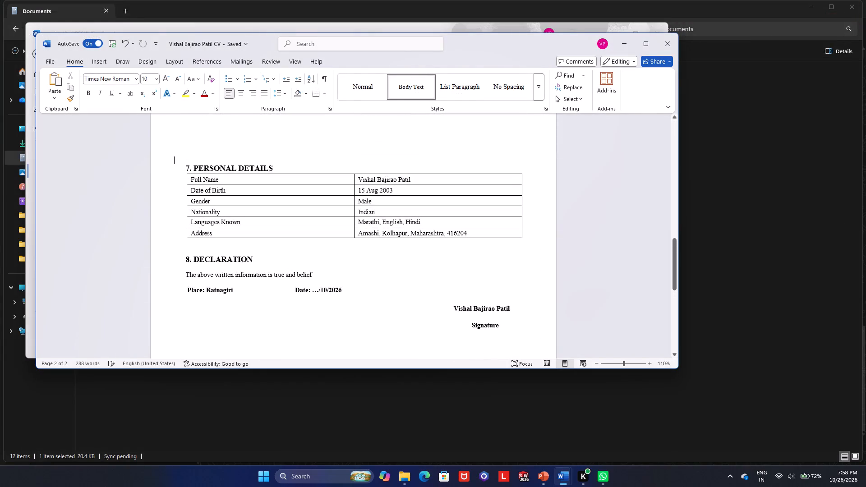
{"action": "left_click", "coordinate": [317, 166]}
{"action": "key", "text": "Return"}
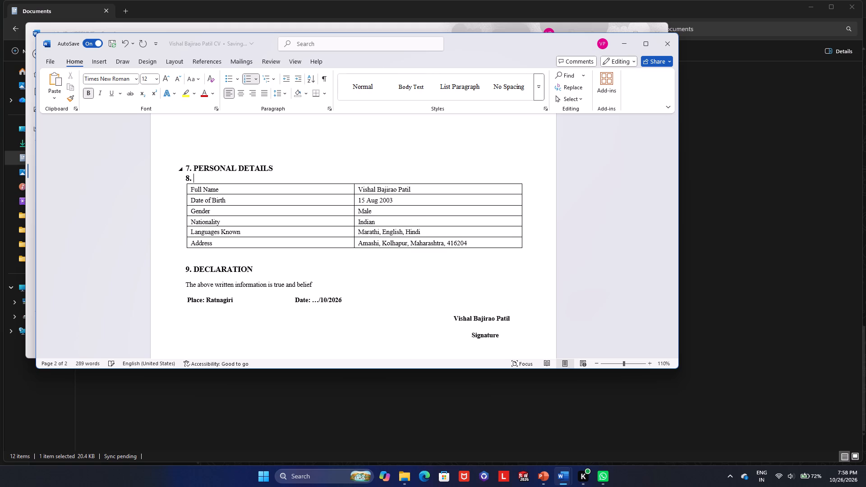
{"action": "key", "text": "BackSpace"}
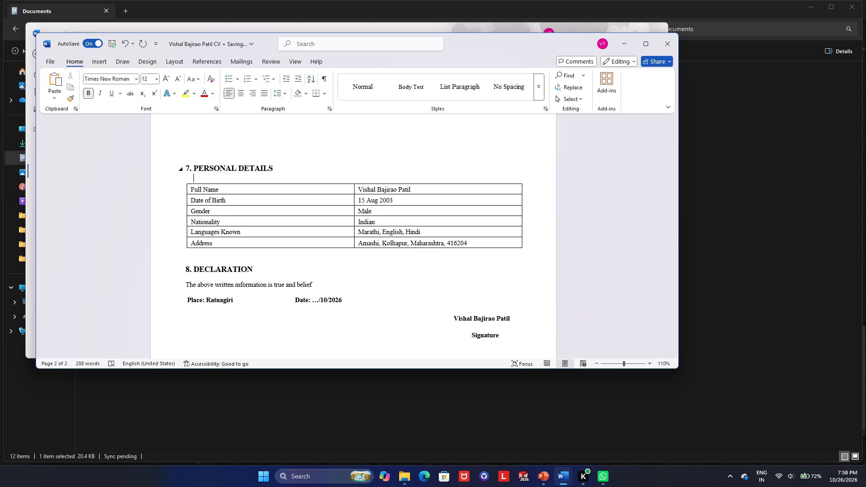
Review the CV from the Personal Details and Declaration sections back up to the Curriculum Vitae title.
{"action": "scroll", "coordinate": [317, 166], "scroll_direction": "up", "scroll_amount": 1}
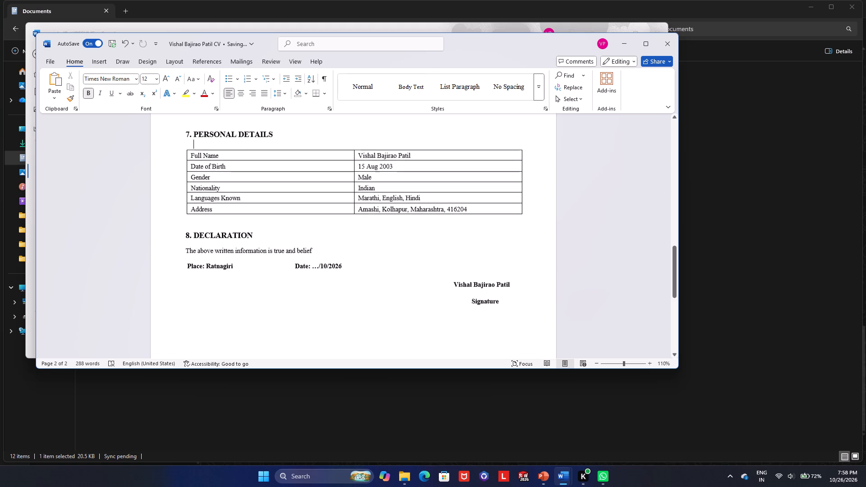
{"action": "scroll", "coordinate": [317, 166], "scroll_direction": "up", "scroll_amount": 3}
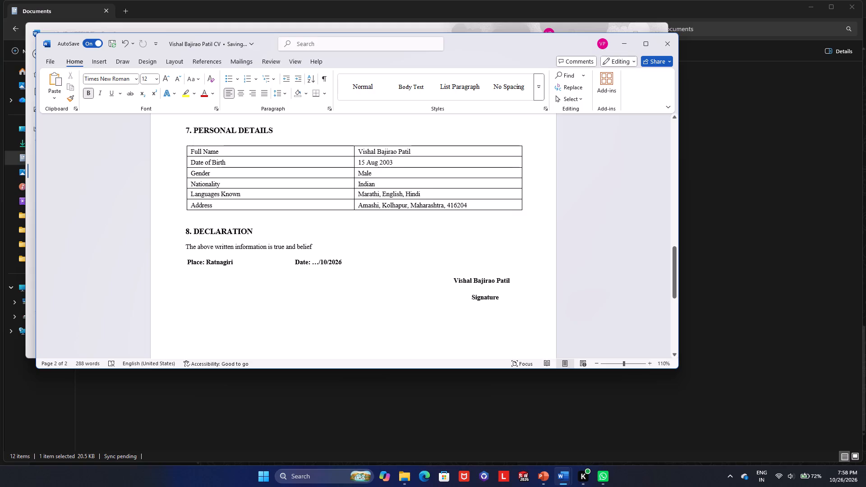
{"action": "scroll", "coordinate": [317, 166], "scroll_direction": "up", "scroll_amount": 1}
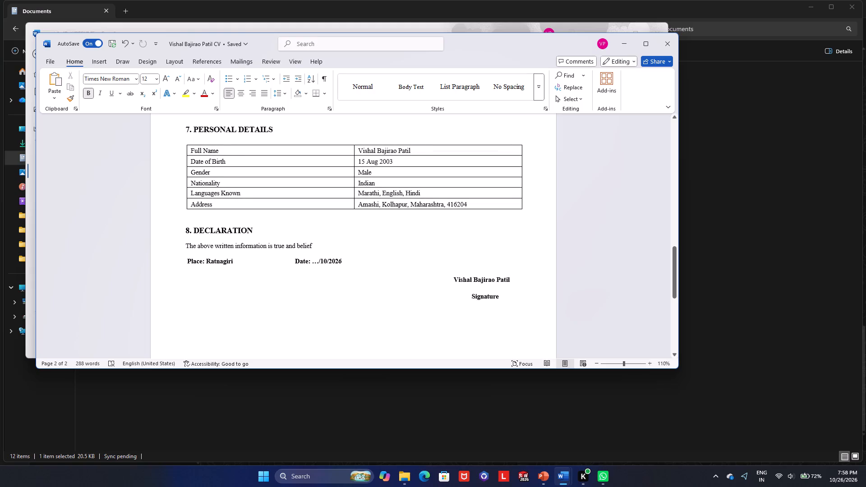
{"action": "scroll", "coordinate": [317, 166], "scroll_direction": "up", "scroll_amount": 2}
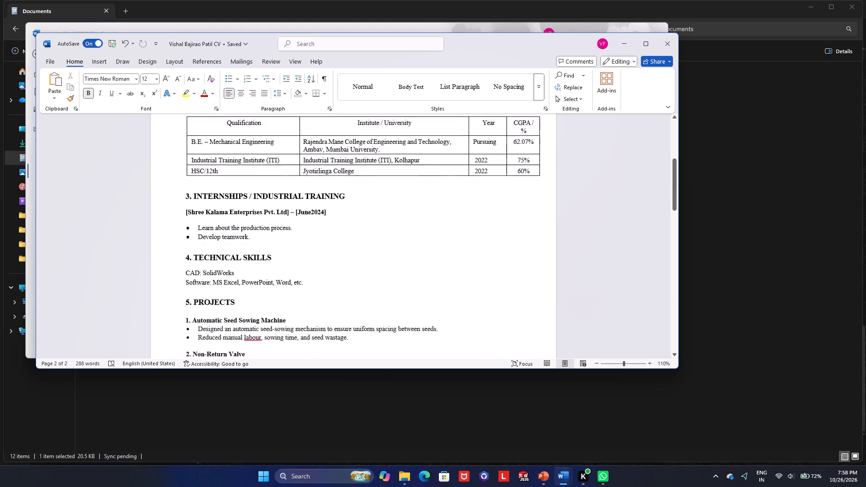
{"action": "scroll", "coordinate": [317, 166], "scroll_direction": "up", "scroll_amount": 1}
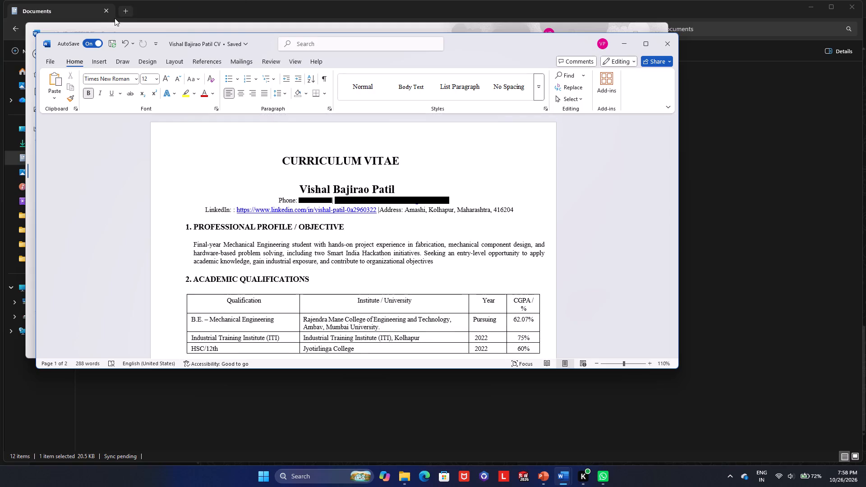
Start saving a copy of the CV, bringing up the choice of save locations.
{"action": "left_click", "coordinate": [54, 66]}
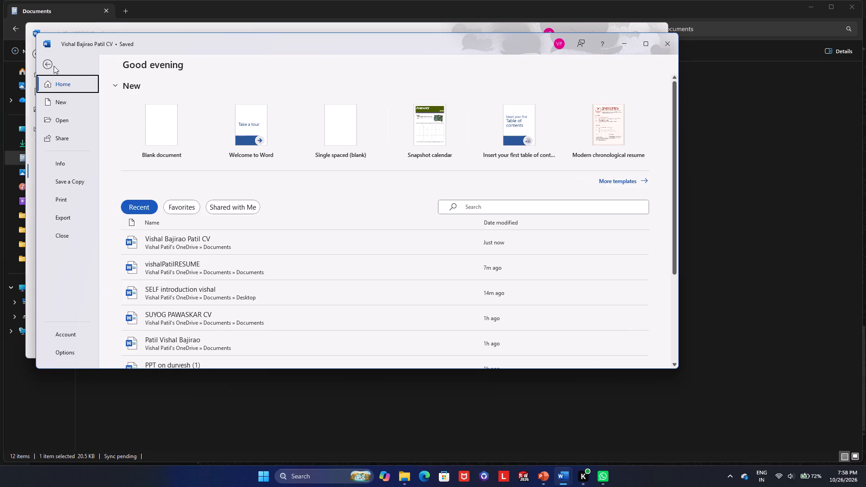
{"action": "left_click", "coordinate": [72, 176]}
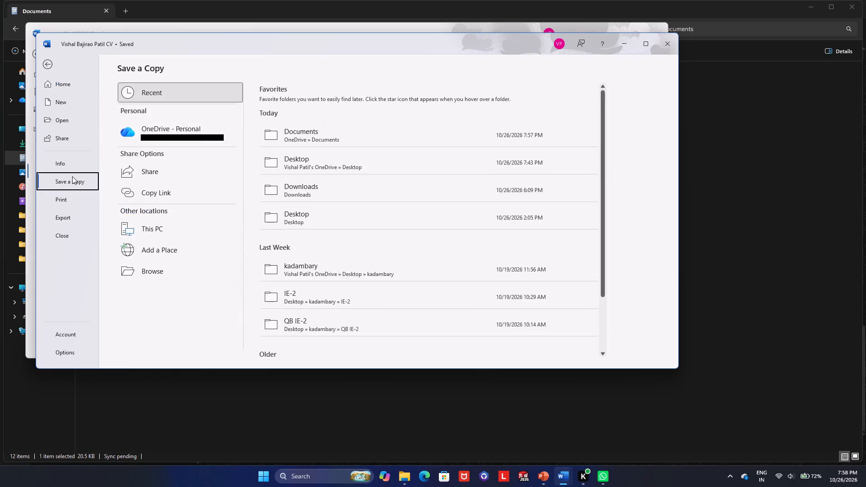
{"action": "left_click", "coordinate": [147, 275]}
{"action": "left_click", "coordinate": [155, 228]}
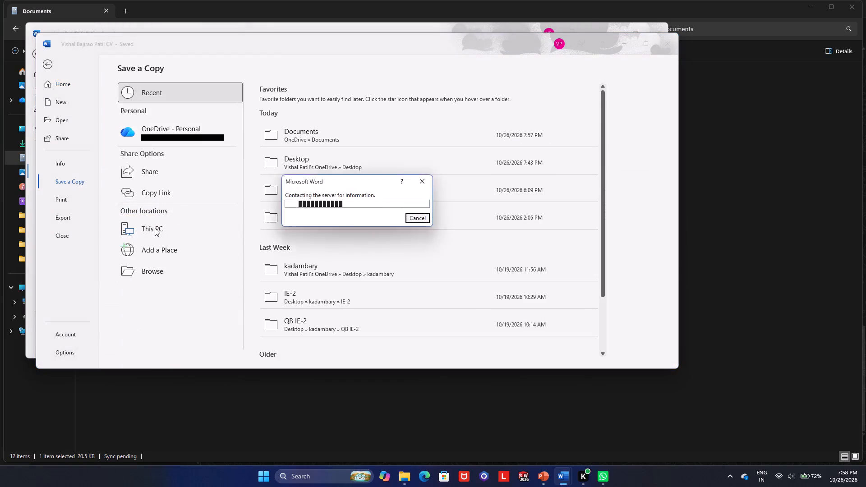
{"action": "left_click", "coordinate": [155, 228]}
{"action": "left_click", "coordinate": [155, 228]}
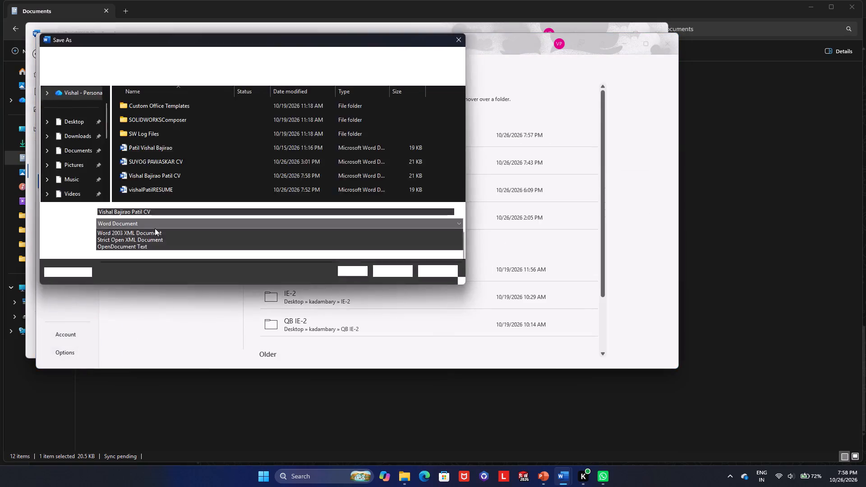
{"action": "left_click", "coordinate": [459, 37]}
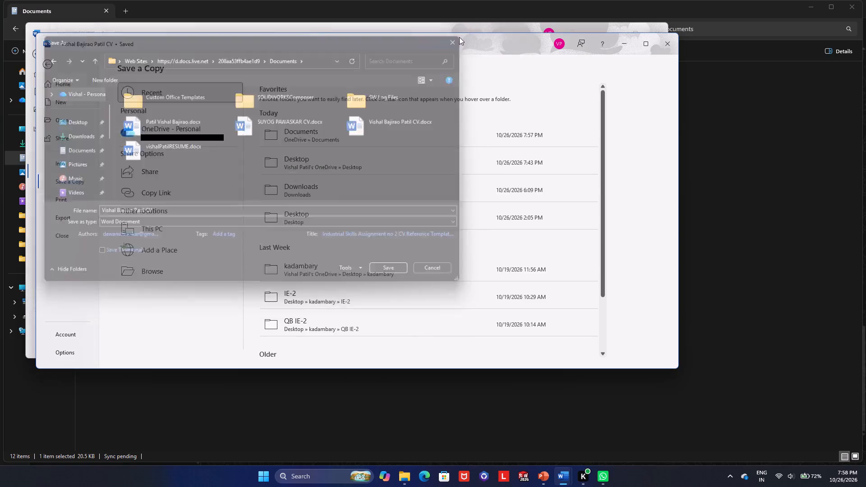
Save a copy of the CV as a PDF in this PC's Desktop folder, appending 2 to its file name.
{"action": "left_click", "coordinate": [149, 226]}
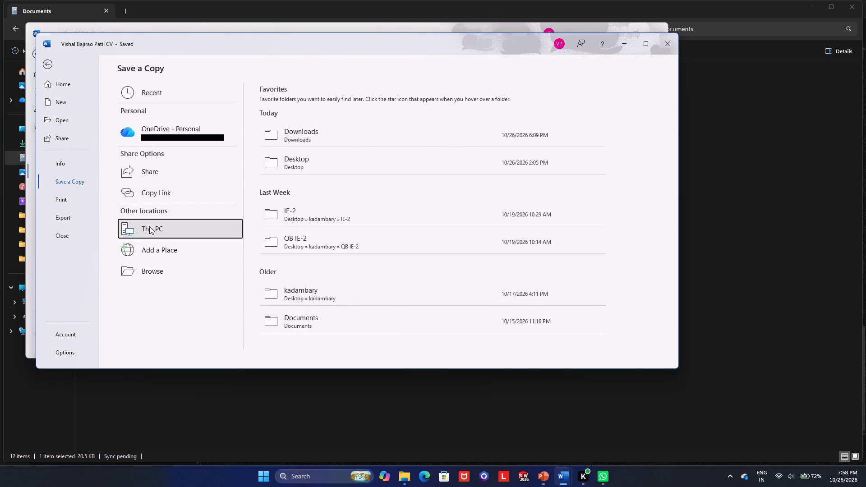
{"action": "left_click", "coordinate": [332, 153]}
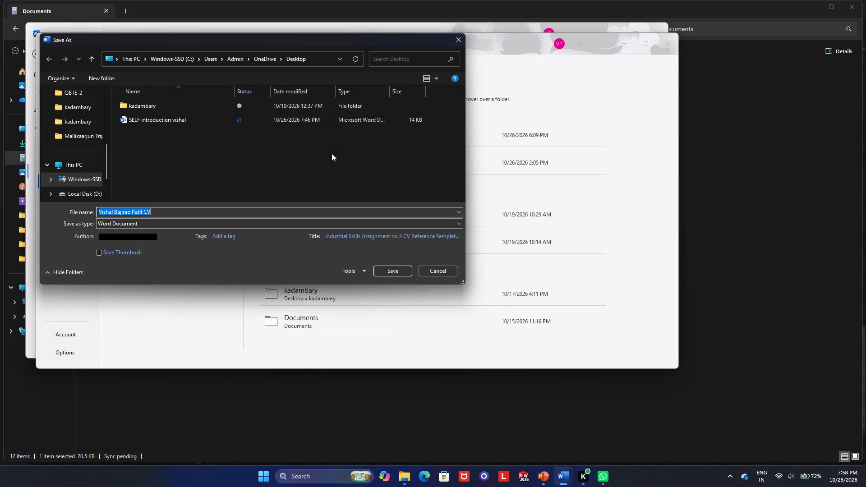
{"action": "left_click", "coordinate": [237, 210]}
{"action": "left_click", "coordinate": [237, 210]}
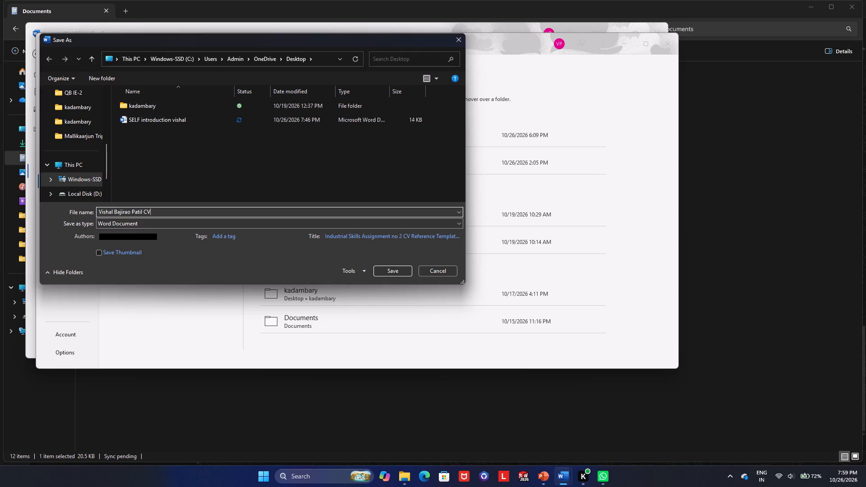
{"action": "key", "text": "Down"}
{"action": "key", "text": "2"}
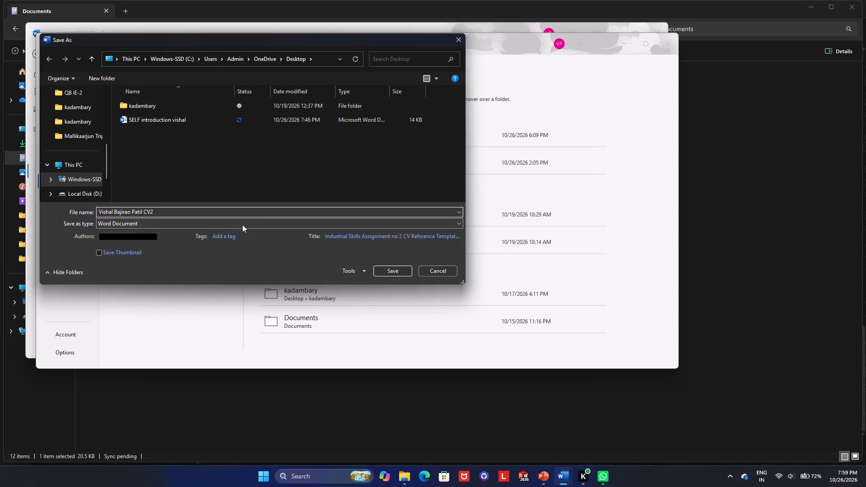
{"action": "left_click", "coordinate": [242, 225]}
{"action": "left_click", "coordinate": [233, 271]}
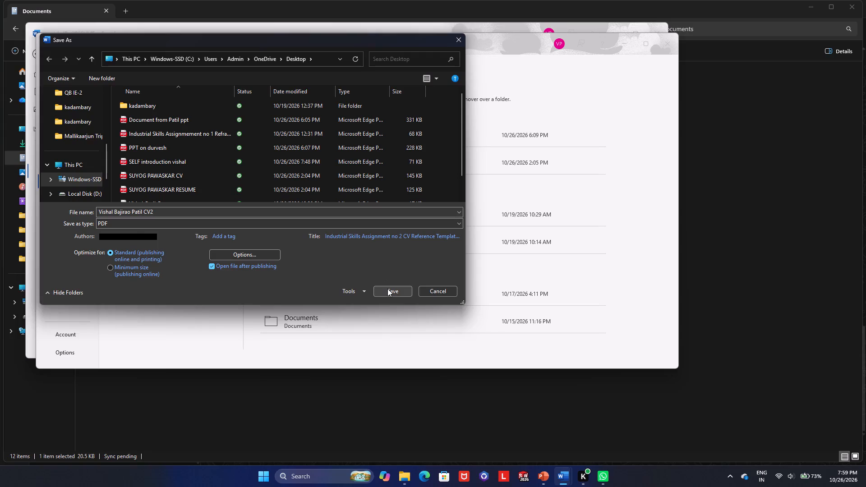
Complete saving the CV as a PDF in the OneDrive Desktop folder, with the file name ending in CV2.
{"action": "left_click", "coordinate": [387, 289]}
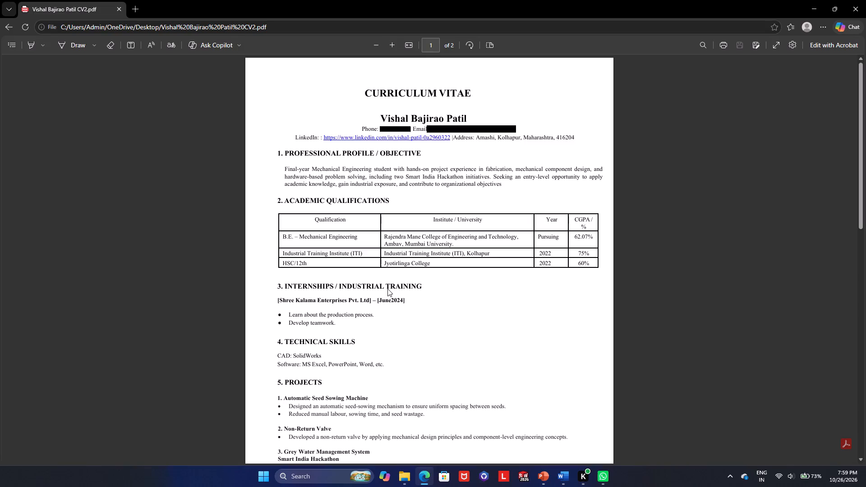
Review both pages of the exported CV PDF, from the Curriculum Vitae title through the Personal Details table and Declaration section.
{"action": "scroll", "coordinate": [387, 289], "scroll_direction": "down", "scroll_amount": 5}
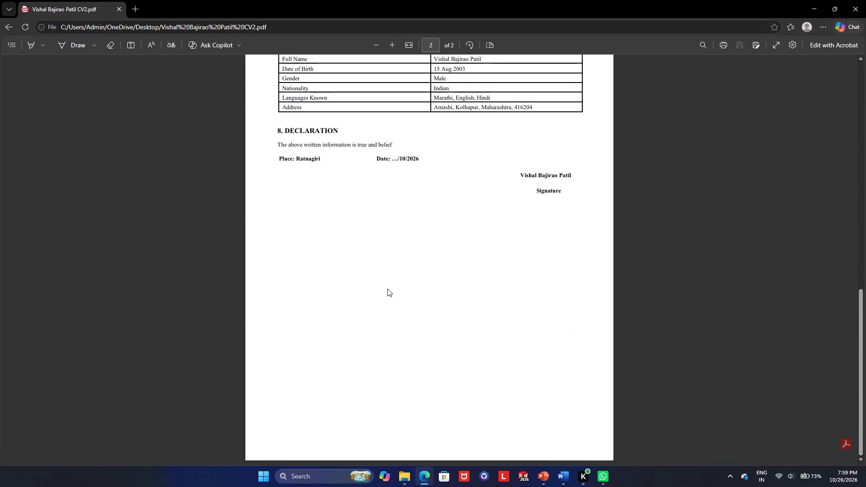
{"action": "scroll", "coordinate": [387, 289], "scroll_direction": "down", "scroll_amount": 1}
{"action": "scroll", "coordinate": [387, 289], "scroll_direction": "up", "scroll_amount": 5}
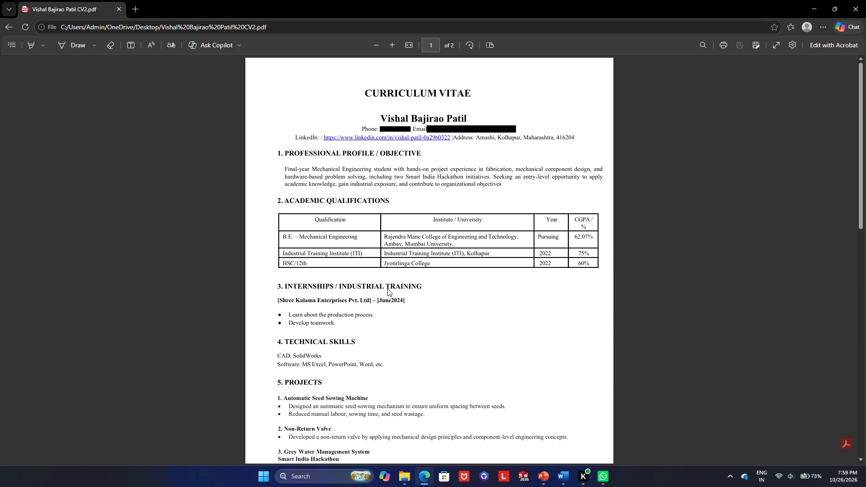
{"action": "scroll", "coordinate": [387, 289], "scroll_direction": "down", "scroll_amount": 5}
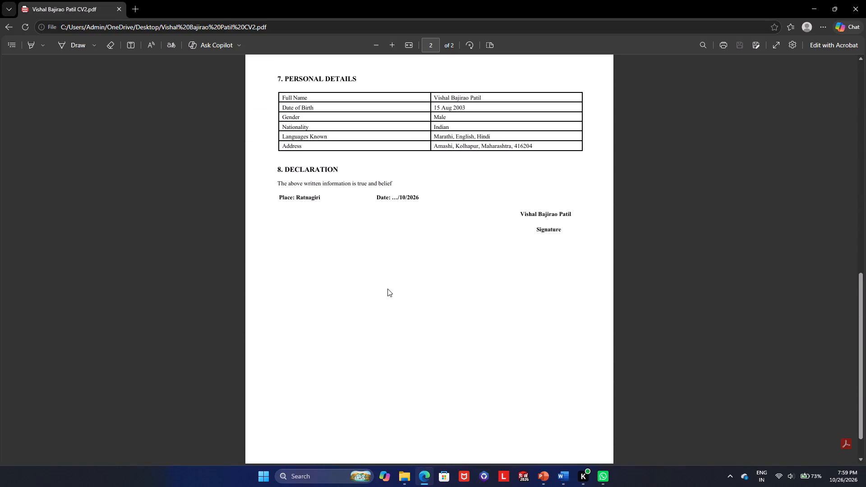
{"action": "scroll", "coordinate": [387, 289], "scroll_direction": "up", "scroll_amount": 10}
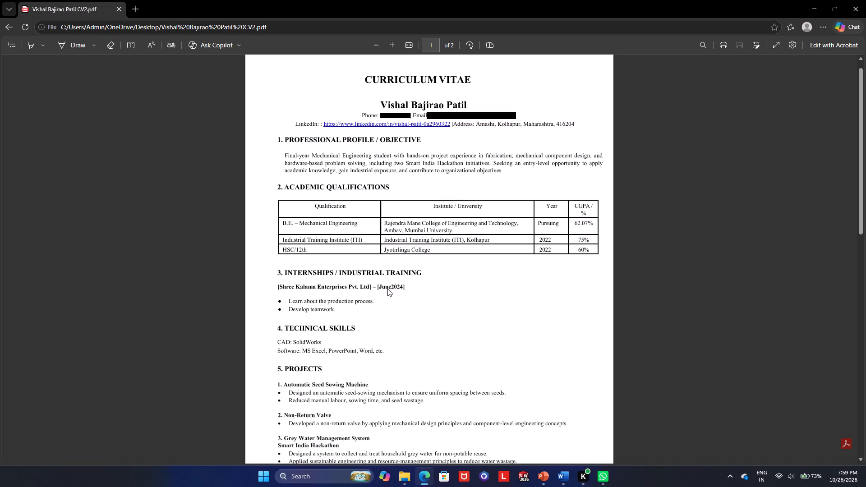
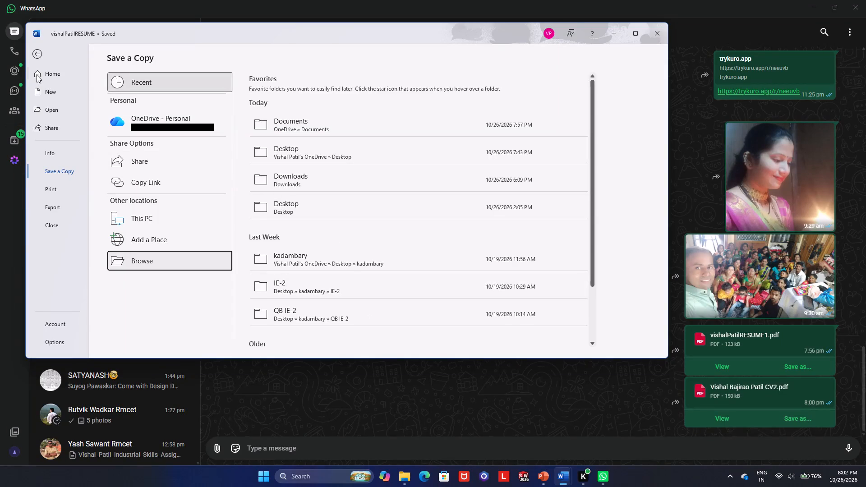
Return to the resume and insert a blank, unbulleted line between project 4's last bullet and the Internship heading.
{"action": "left_click", "coordinate": [36, 50]}
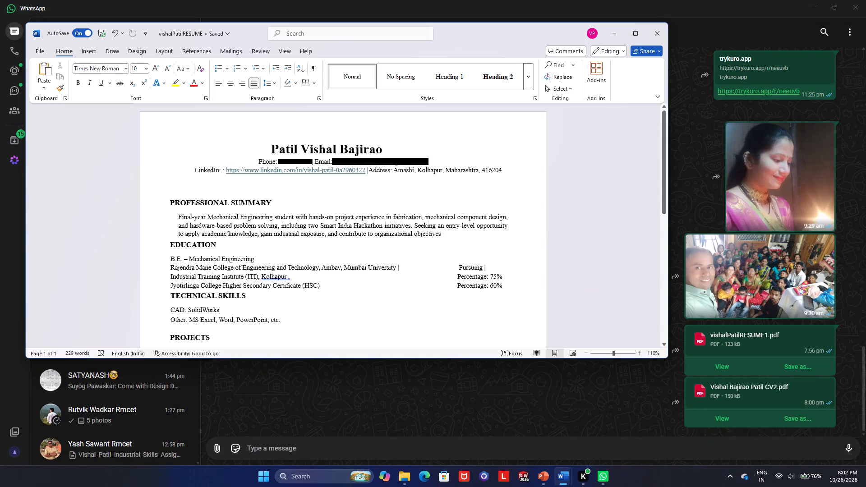
{"action": "scroll", "coordinate": [190, 180], "scroll_direction": "down", "scroll_amount": 2}
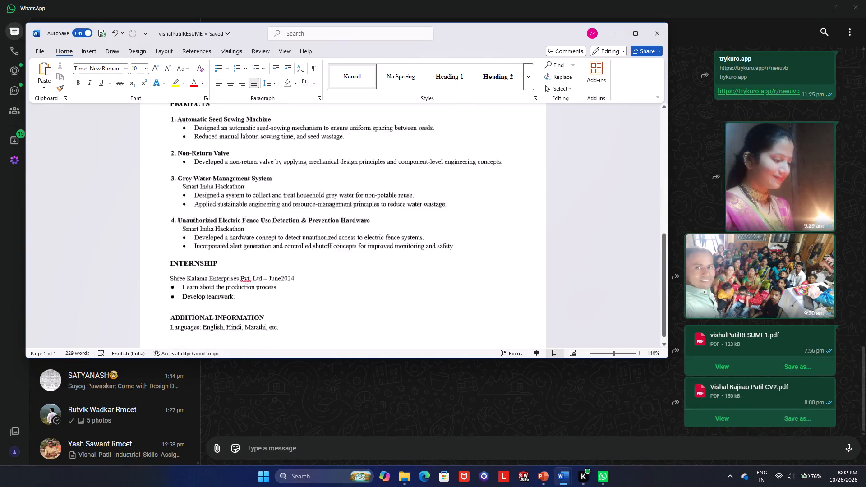
{"action": "scroll", "coordinate": [190, 180], "scroll_direction": "down", "scroll_amount": 4}
{"action": "scroll", "coordinate": [190, 180], "scroll_direction": "up", "scroll_amount": 1}
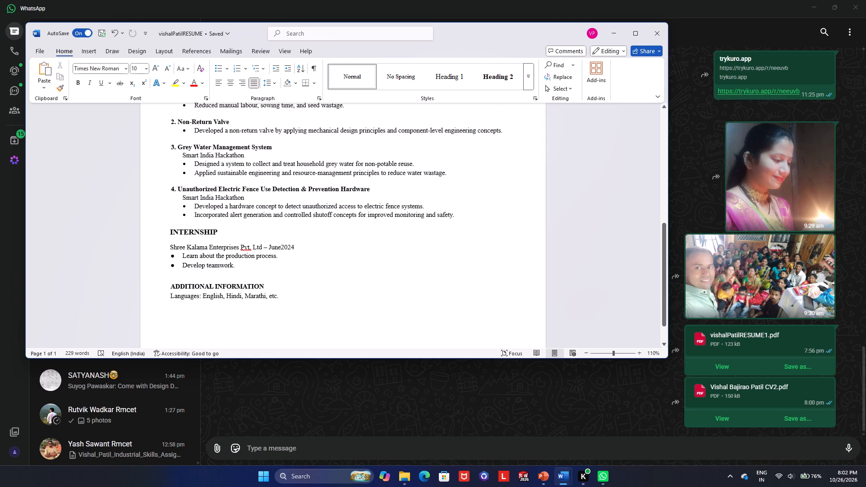
{"action": "left_click", "coordinate": [469, 213]}
{"action": "key", "text": "Return"}
{"action": "key", "text": "BackSpace"}
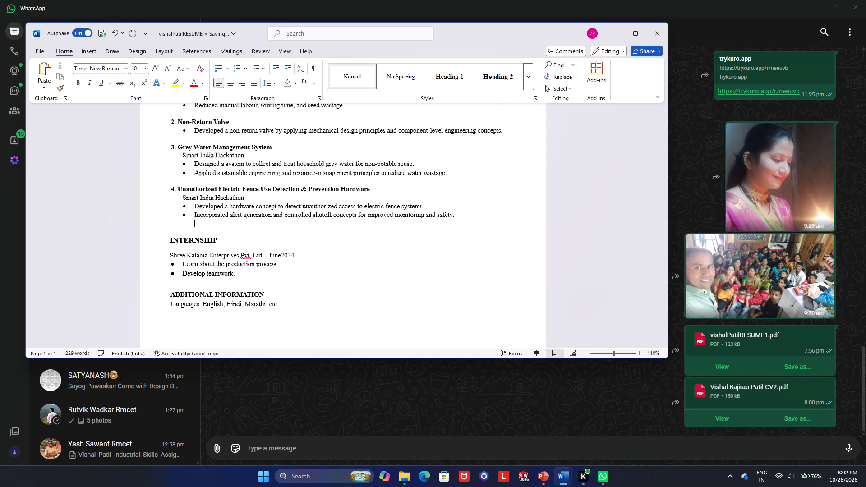
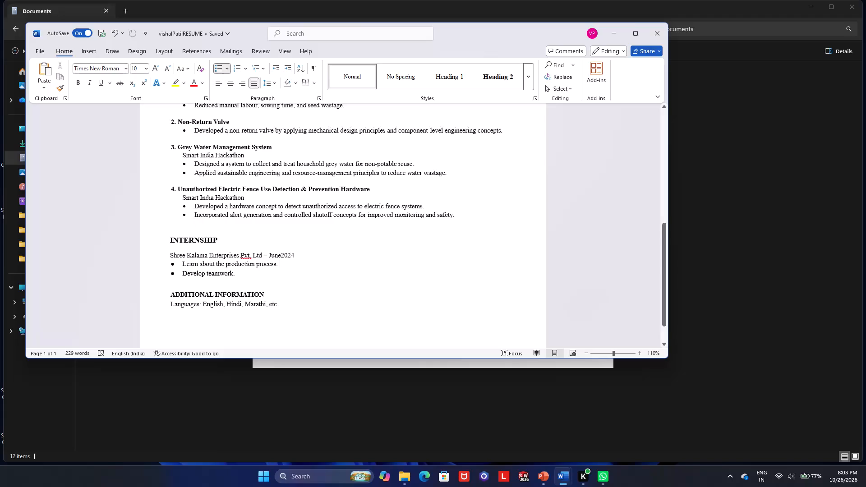
Start a fifth project entry on the blank line above the Internship heading with a bold number "5.".
{"action": "left_click", "coordinate": [423, 232]}
{"action": "type", "text": "5."}
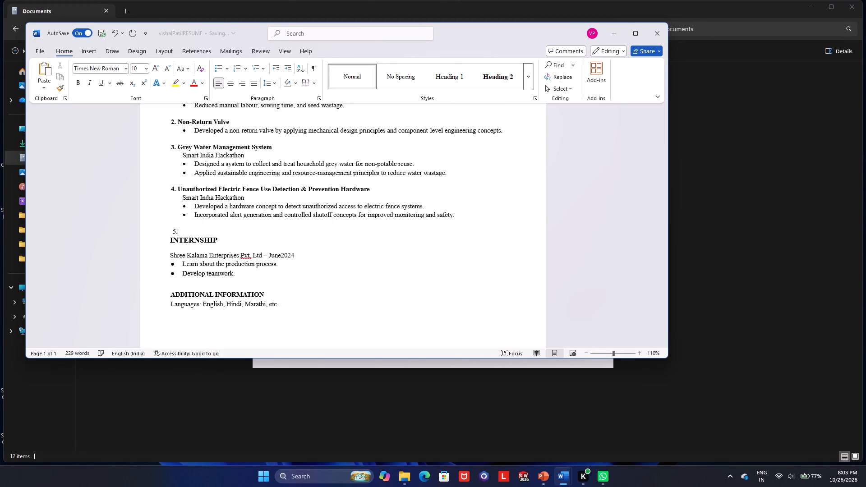
{"action": "key", "text": "shift+Left"}
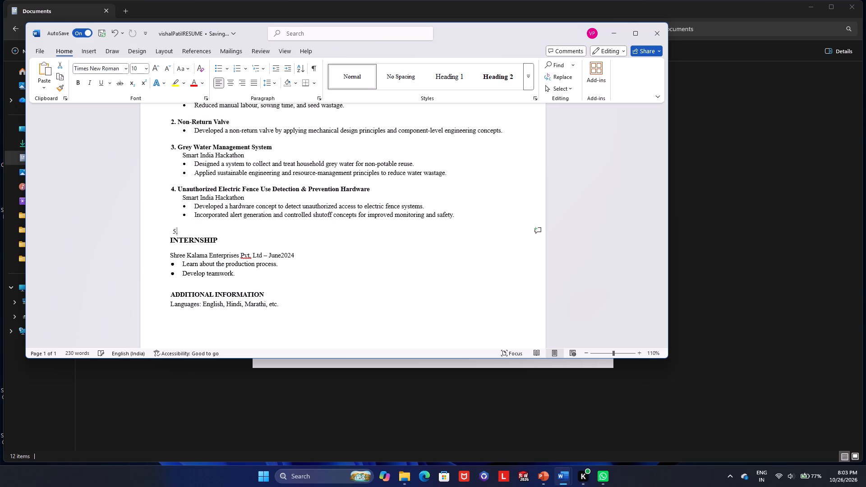
{"action": "key", "text": "shift+Left"}
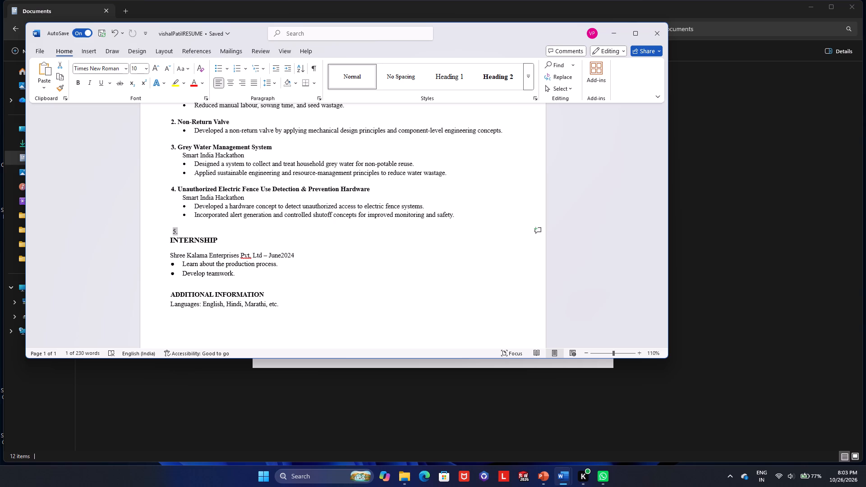
{"action": "key", "text": "ctrl+b"}
{"action": "key", "text": "Right"}
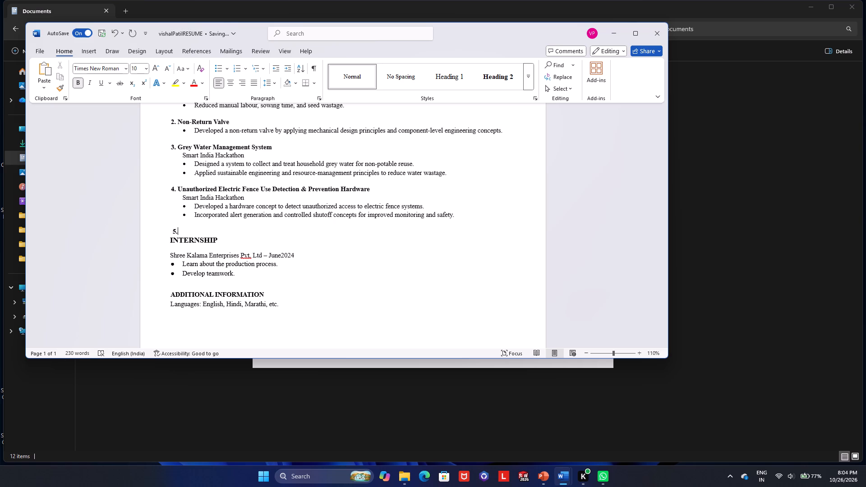
Enter the bold project title "Design and Fabrication Industrial Robotics Arm" after the number 5 and start a new line below it.
{"action": "type", "text": "Design a"}
{"action": "type", "text": "nd"}
{"action": "key", "text": "space"}
{"action": "type", "text": "Fabrication"}
{"action": "key", "text": "space"}
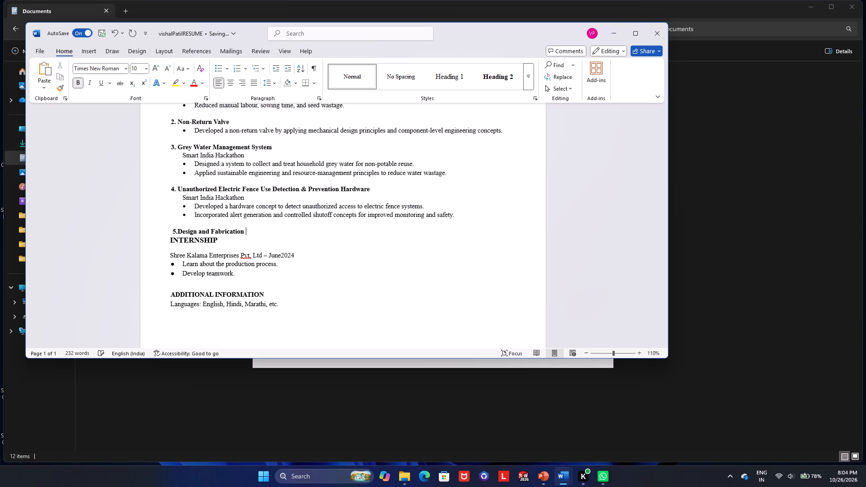
{"action": "type", "text": "Industr"}
{"action": "type", "text": "ua"}
{"action": "key", "text": "BackSpace"}
{"action": "key", "text": "BackSpace"}
{"action": "type", "text": "ial"}
{"action": "key", "text": "space"}
{"action": "type", "text": "robo"}
{"action": "key", "text": "Left"}
{"action": "key", "text": "Left"}
{"action": "key", "text": "Left"}
{"action": "key", "text": "BackSpace"}
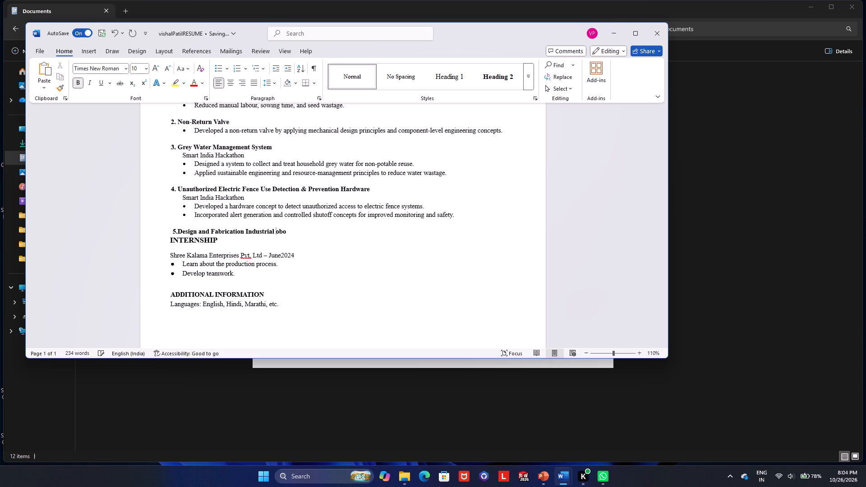
{"action": "key", "text": "shift+r"}
{"action": "key", "text": "Right"}
{"action": "key", "text": "Right"}
{"action": "key", "text": "Right"}
{"action": "type", "text": "tics"}
{"action": "key", "text": "space"}
{"action": "key", "text": "shift+a"}
{"action": "type", "text": "rm"}
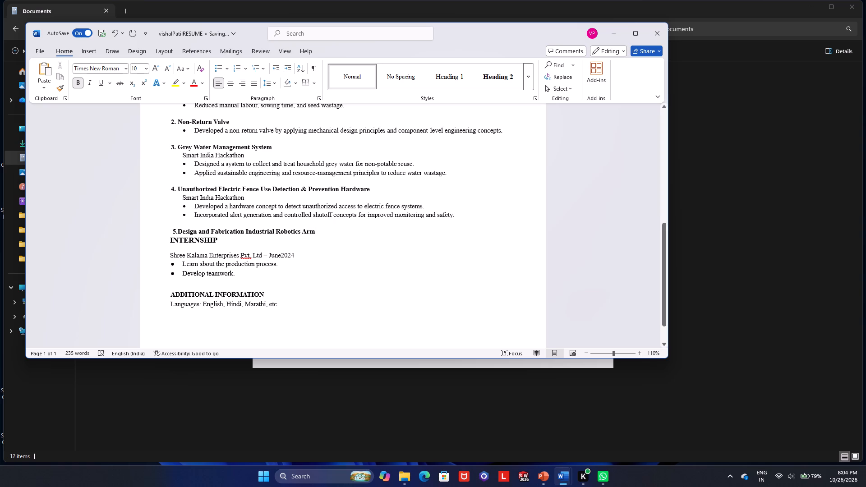
{"action": "key", "text": "Return"}
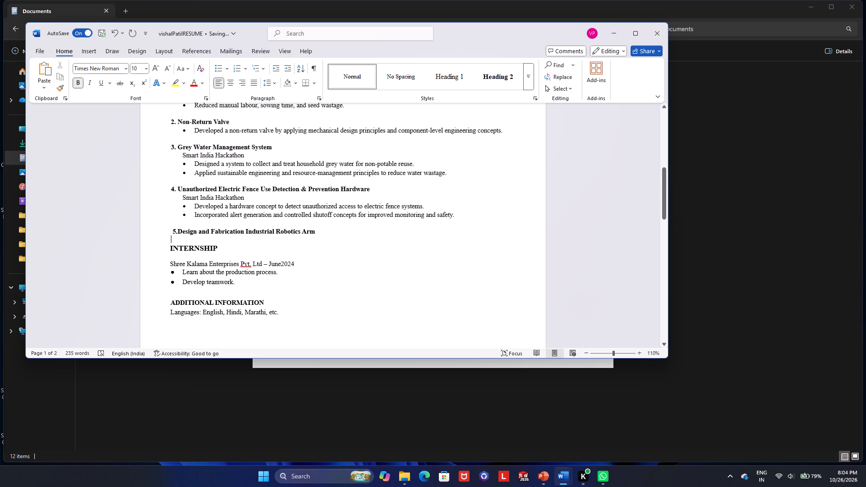
Copy the fifth project's title text without its number.
{"action": "left_click_drag", "start_coordinate": [175, 231], "coordinate": [314, 233]}
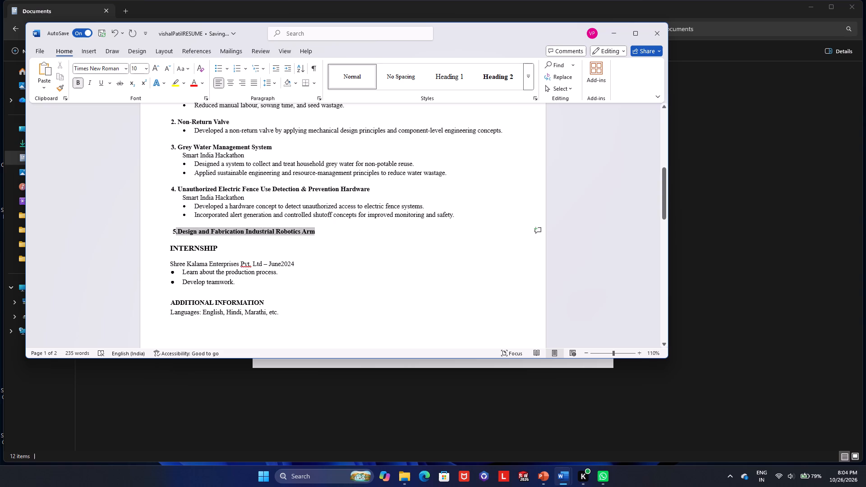
{"action": "left_click_drag", "start_coordinate": [314, 233], "coordinate": [315, 233]}
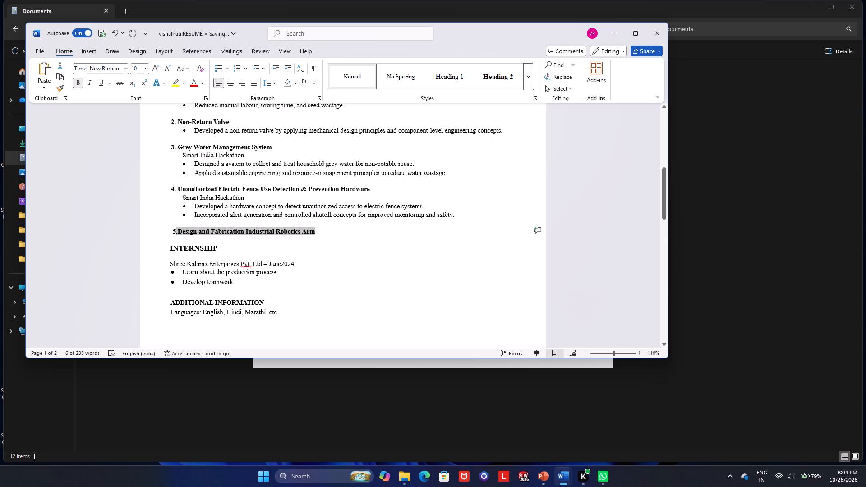
{"action": "key", "text": "ctrl+c"}
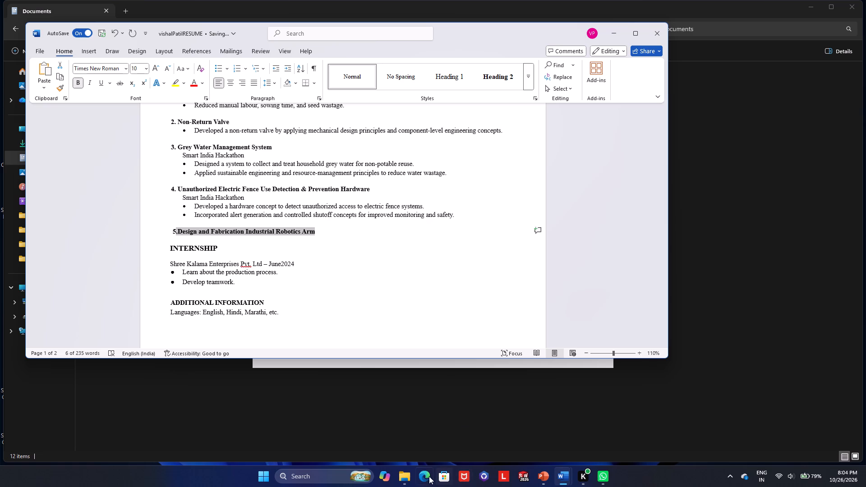
{"action": "left_click", "coordinate": [269, 473]}
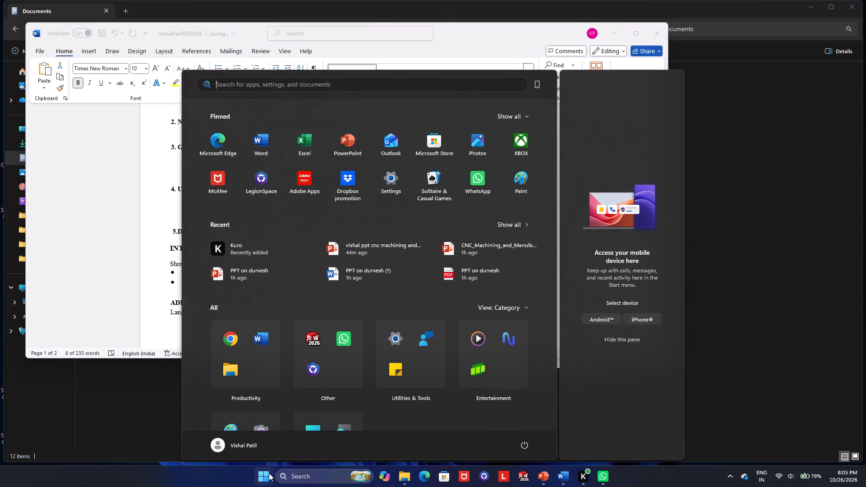
{"action": "type", "text": "che"}
{"action": "key", "text": "BackSpace"}
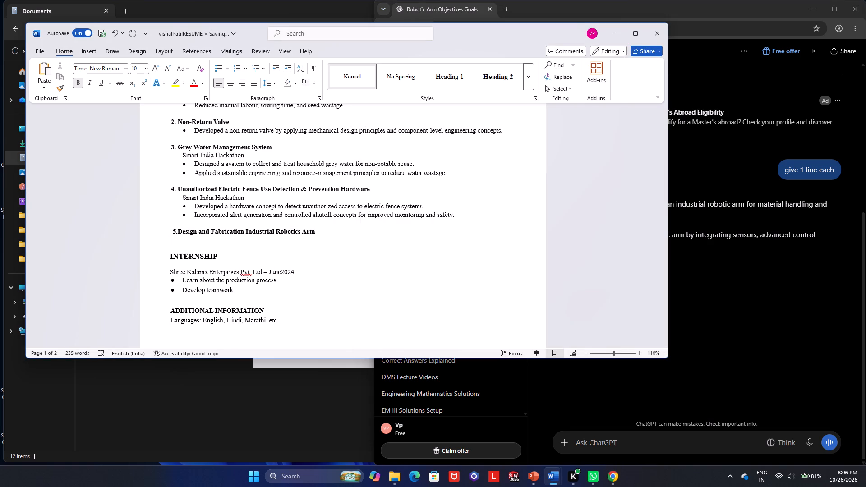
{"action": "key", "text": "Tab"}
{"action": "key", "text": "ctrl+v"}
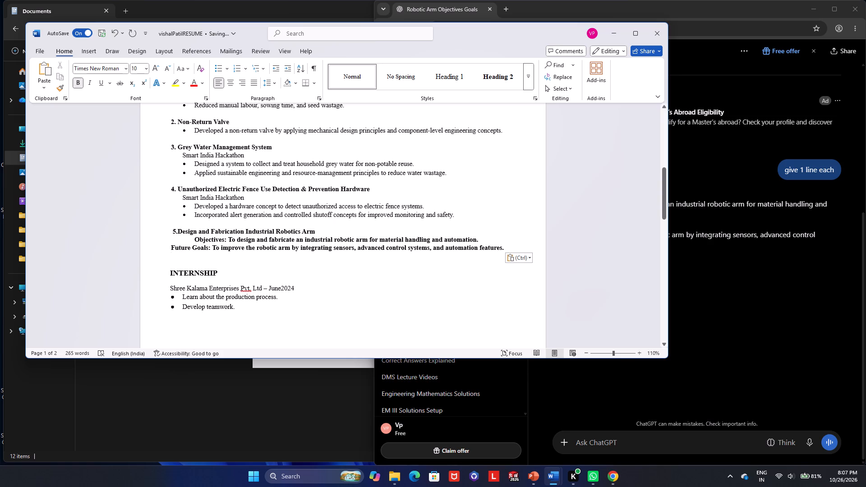
Remove the bold formatting from the pasted Objectives and Future Goals lines.
{"action": "left_click_drag", "start_coordinate": [197, 242], "coordinate": [281, 262]}
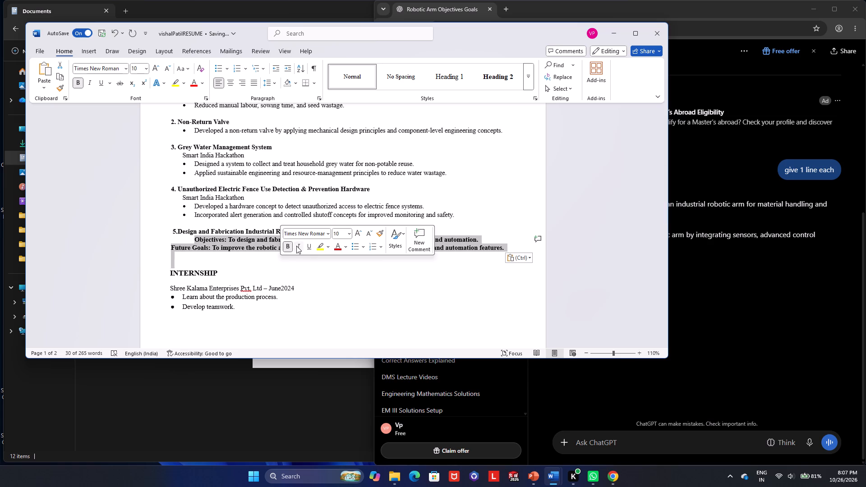
{"action": "left_click", "coordinate": [290, 246]}
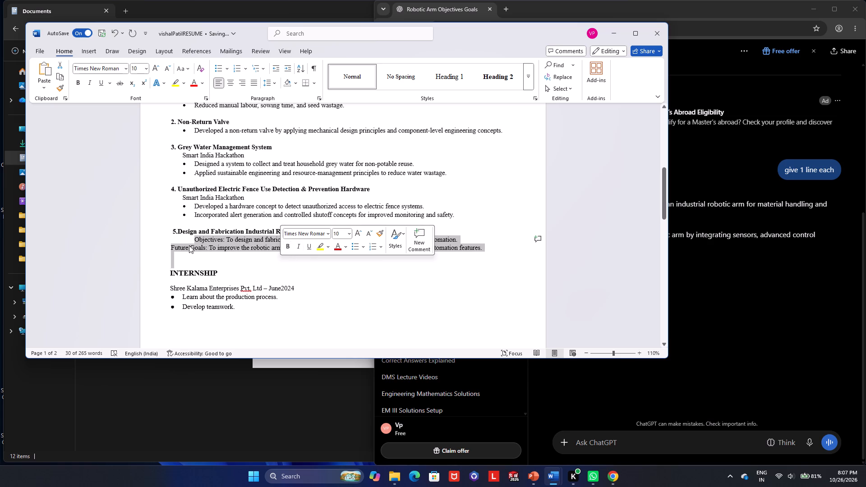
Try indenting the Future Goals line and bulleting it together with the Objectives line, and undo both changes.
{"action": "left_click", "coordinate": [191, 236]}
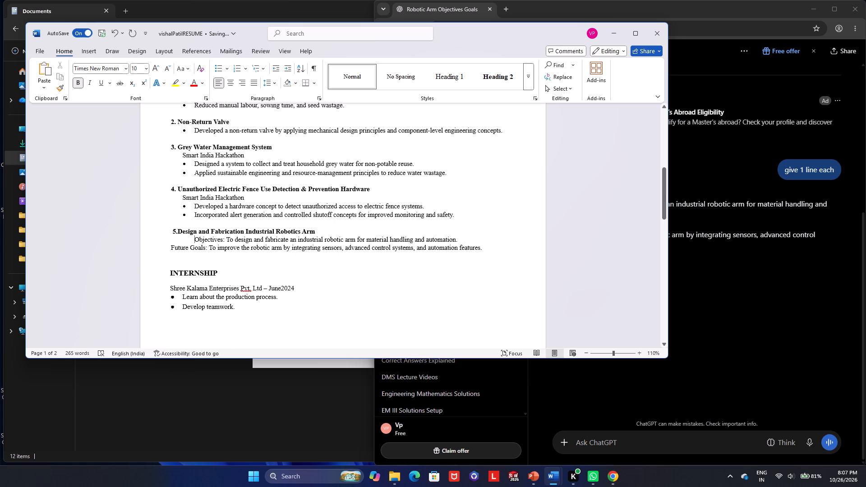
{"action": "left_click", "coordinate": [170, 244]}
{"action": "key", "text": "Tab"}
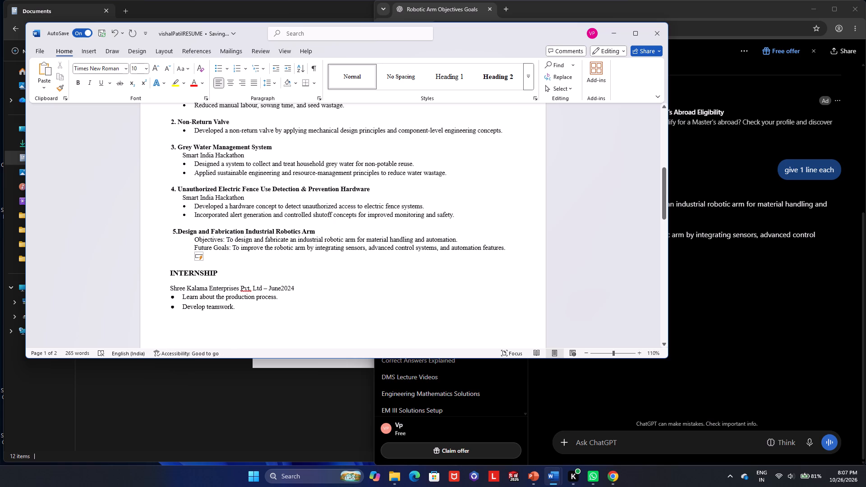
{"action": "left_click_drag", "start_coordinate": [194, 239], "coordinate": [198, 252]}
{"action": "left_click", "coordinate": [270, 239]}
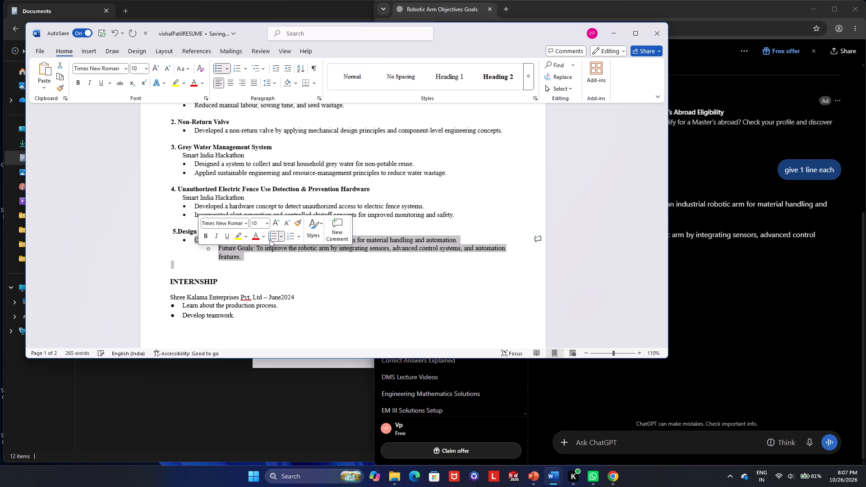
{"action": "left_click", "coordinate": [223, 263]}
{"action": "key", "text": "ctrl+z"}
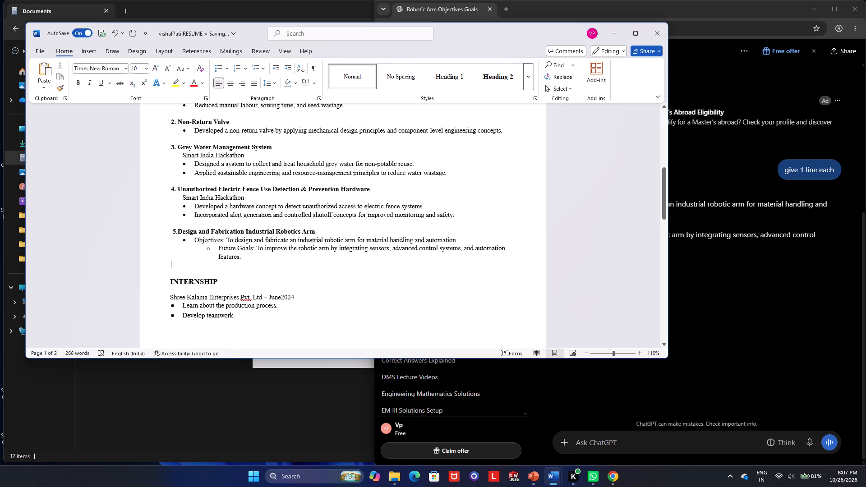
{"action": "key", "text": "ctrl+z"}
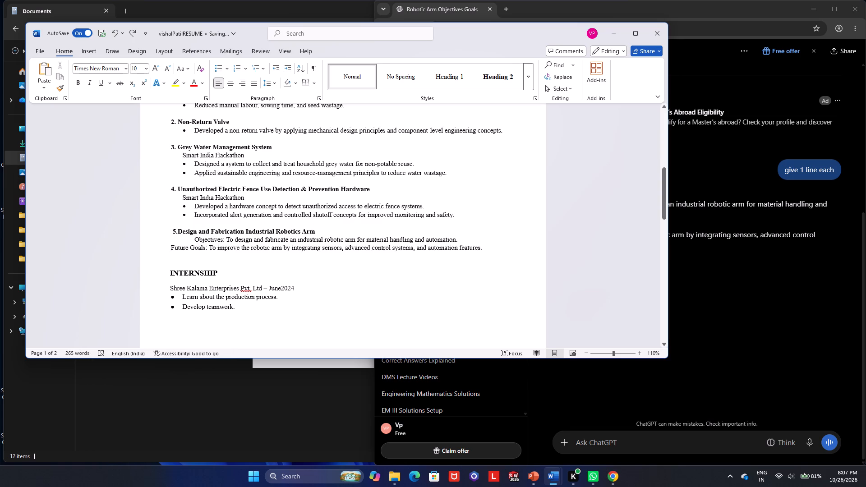
Remove the indent before Objectives and format the Objectives and Future Goals lines as same-level bullets under project 5.
{"action": "left_click", "coordinate": [196, 240]}
{"action": "key", "text": "BackSpace"}
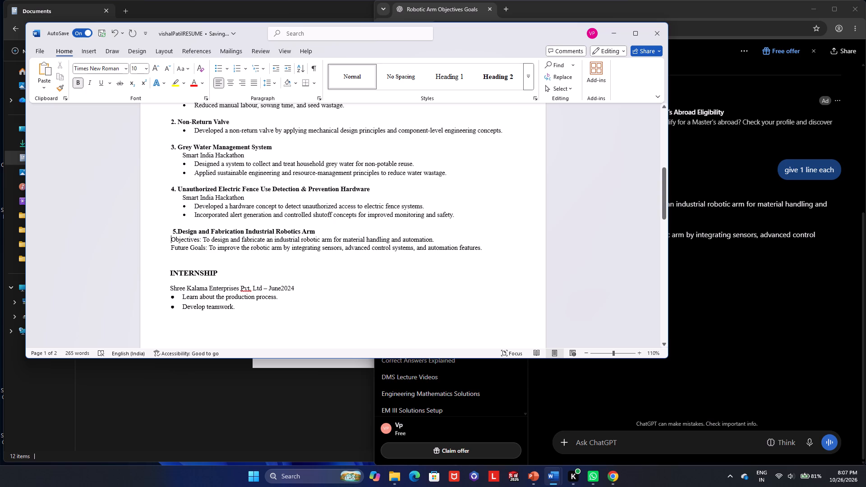
{"action": "left_click_drag", "start_coordinate": [170, 240], "coordinate": [202, 258]}
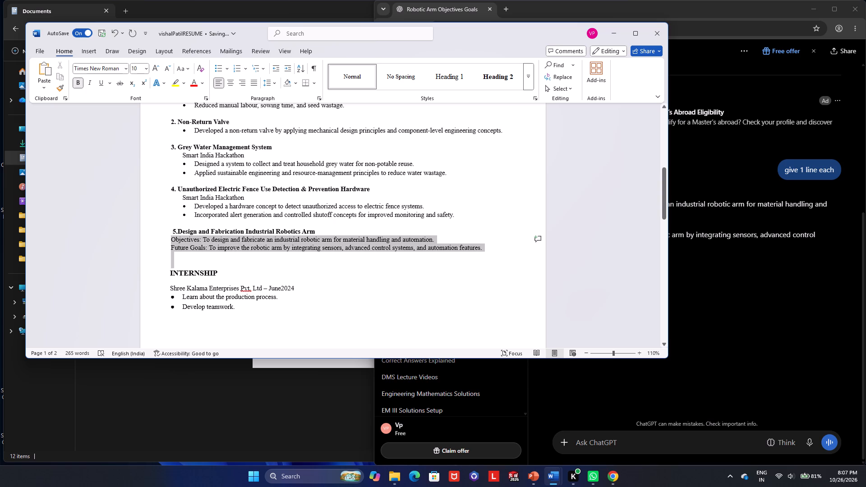
{"action": "left_click_drag", "start_coordinate": [202, 258], "coordinate": [198, 249]}
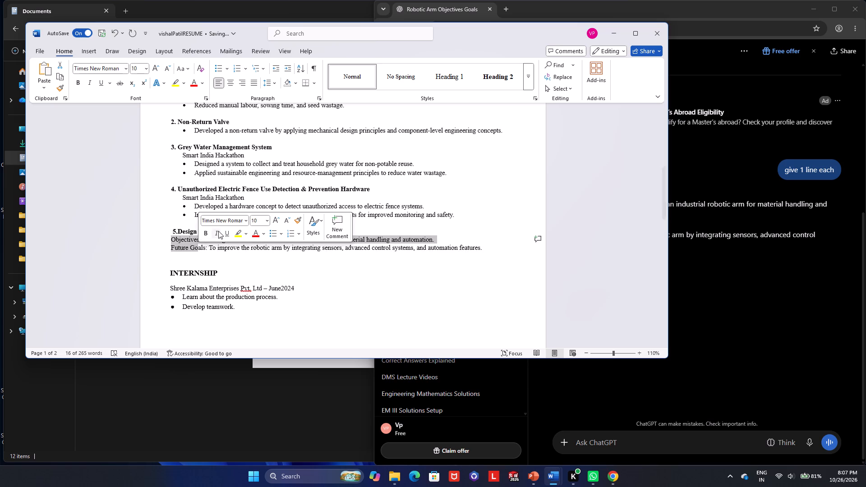
{"action": "left_click", "coordinate": [271, 233]}
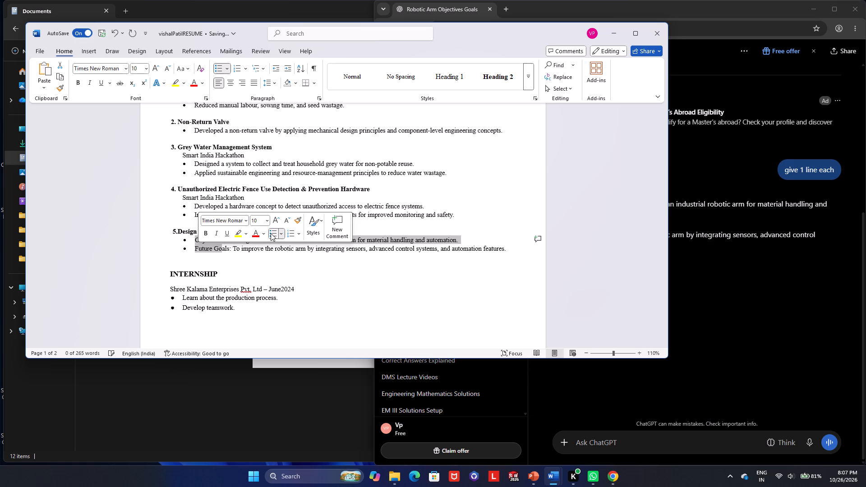
{"action": "left_click", "coordinate": [252, 284]}
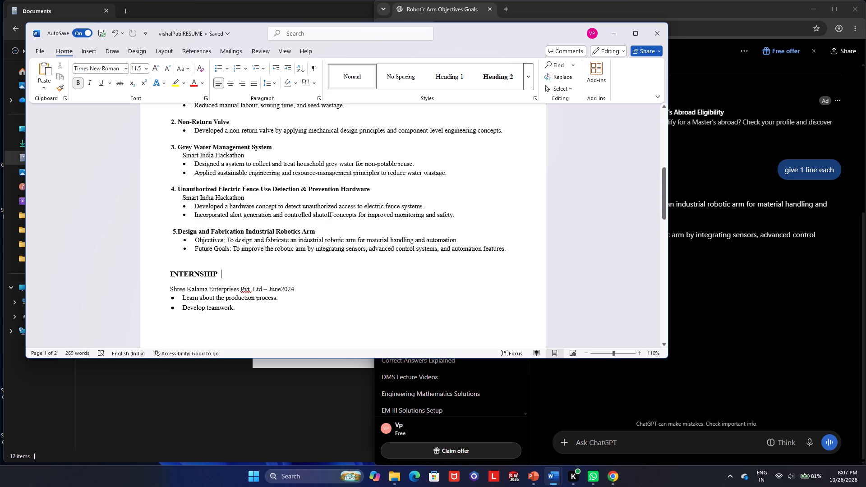
Save the résumé document.
{"action": "key", "text": "ctrl+s"}
Review the résumé's layout across both pages, from the header to the Additional Information section.
{"action": "scroll", "coordinate": [474, 174], "scroll_direction": "up", "scroll_amount": 1}
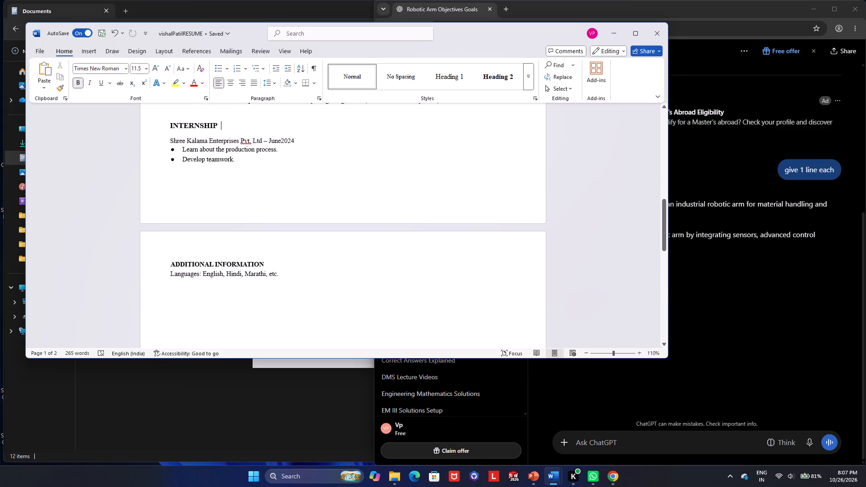
{"action": "scroll", "coordinate": [474, 174], "scroll_direction": "up", "scroll_amount": 1}
{"action": "scroll", "coordinate": [474, 174], "scroll_direction": "down", "scroll_amount": 5}
{"action": "scroll", "coordinate": [474, 174], "scroll_direction": "up", "scroll_amount": 3}
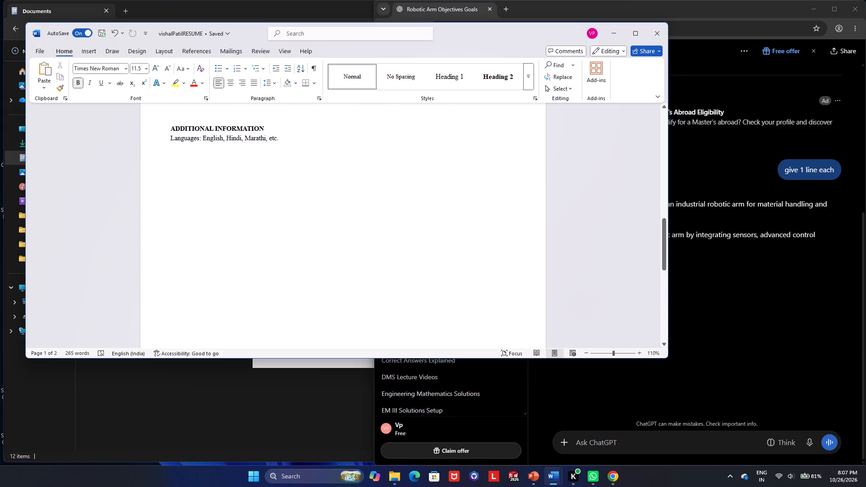
{"action": "scroll", "coordinate": [474, 174], "scroll_direction": "up", "scroll_amount": 1}
{"action": "scroll", "coordinate": [474, 174], "scroll_direction": "down", "scroll_amount": 1}
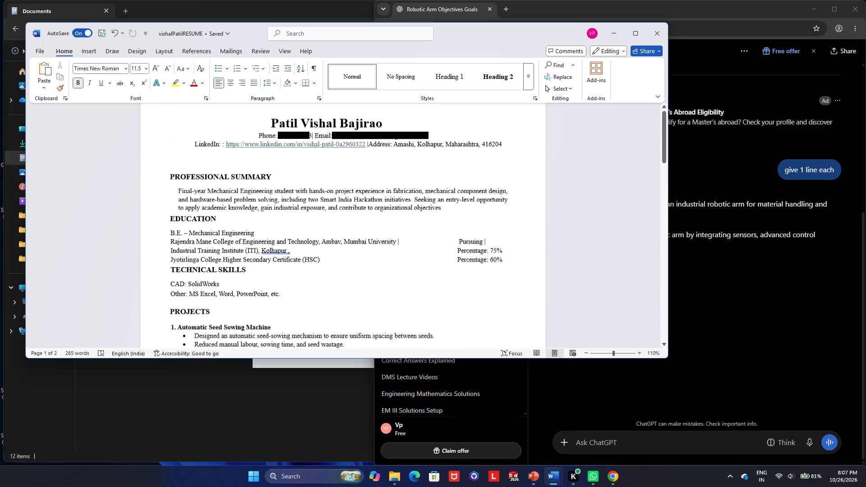
{"action": "scroll", "coordinate": [474, 174], "scroll_direction": "down", "scroll_amount": 3}
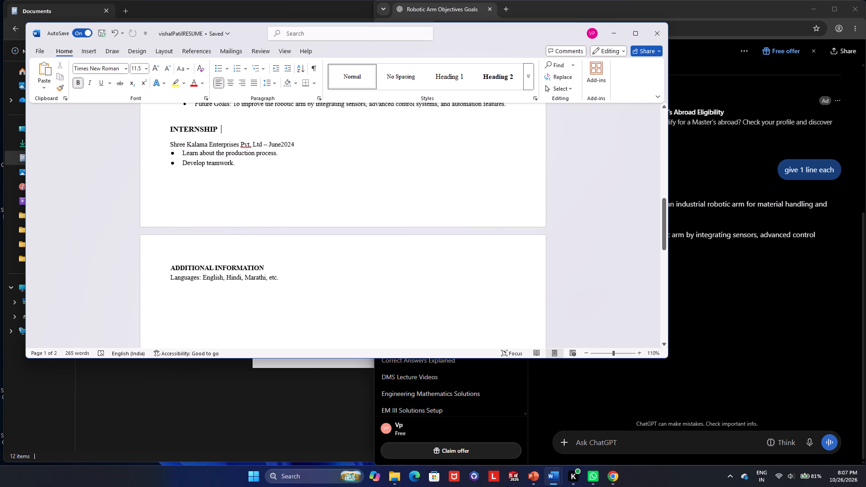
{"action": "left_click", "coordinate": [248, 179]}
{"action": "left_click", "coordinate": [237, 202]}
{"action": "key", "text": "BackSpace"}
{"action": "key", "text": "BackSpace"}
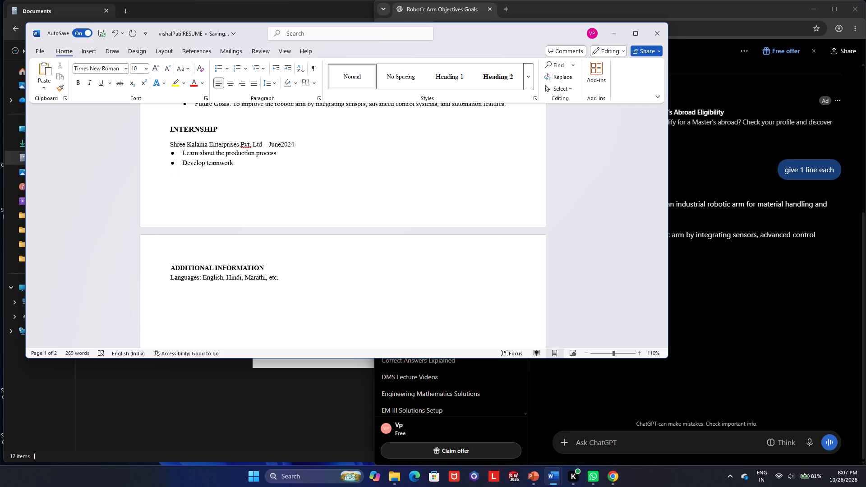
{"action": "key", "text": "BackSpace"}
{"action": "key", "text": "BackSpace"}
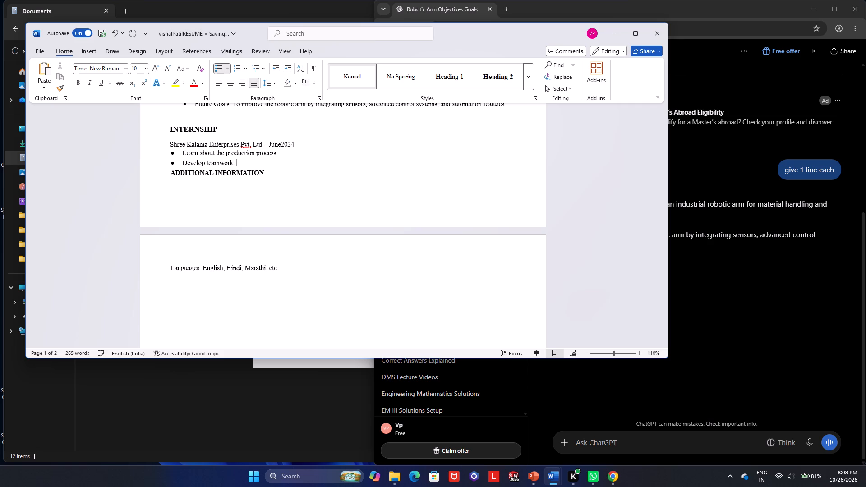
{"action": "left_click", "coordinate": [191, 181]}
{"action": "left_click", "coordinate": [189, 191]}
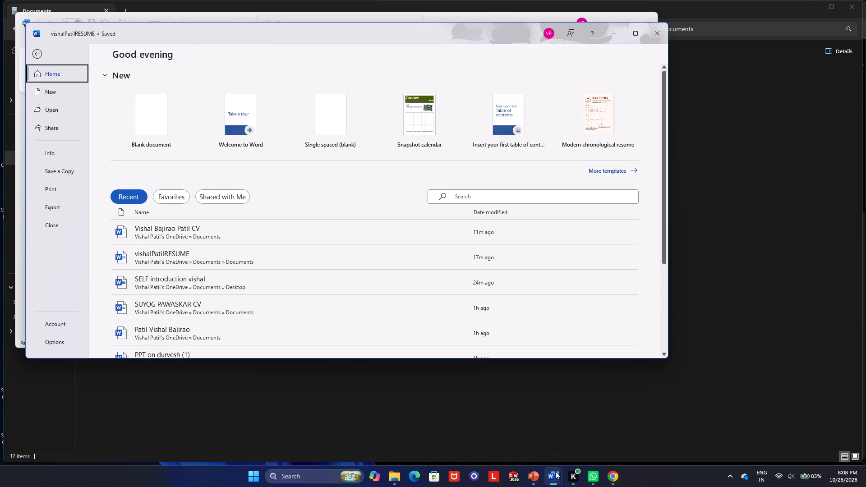
{"action": "left_click", "coordinate": [616, 425]}
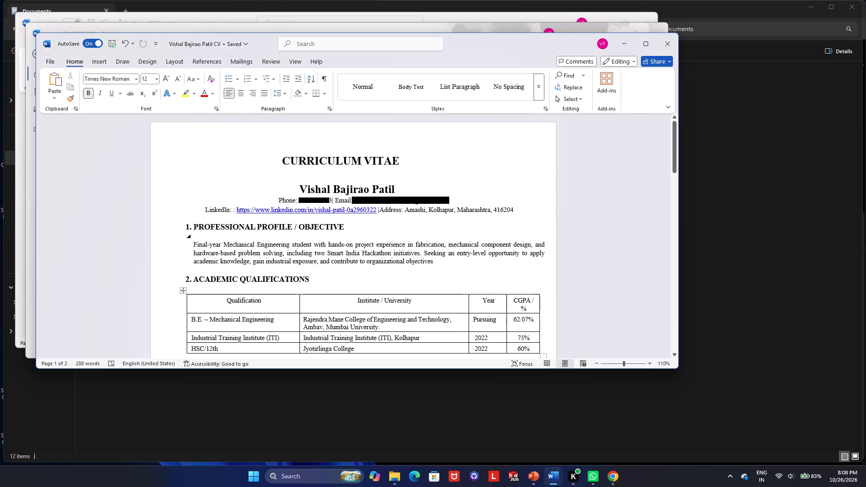
{"action": "scroll", "coordinate": [389, 232], "scroll_direction": "down", "scroll_amount": 3}
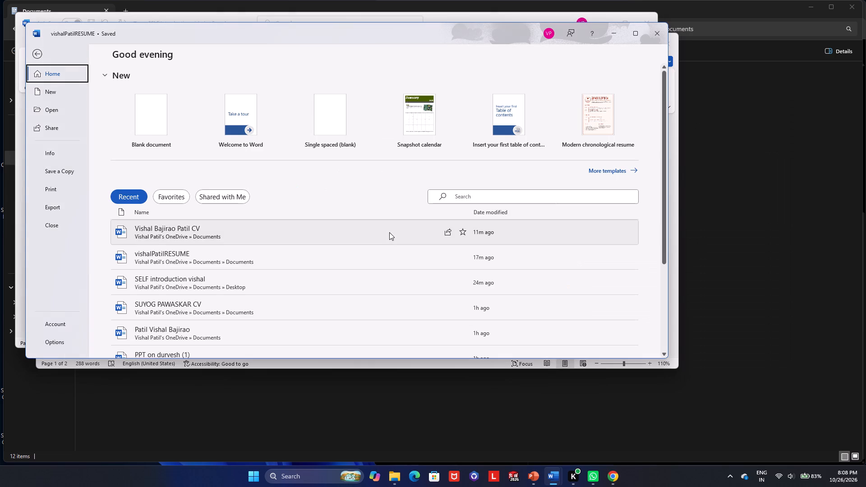
{"action": "left_click", "coordinate": [40, 51]}
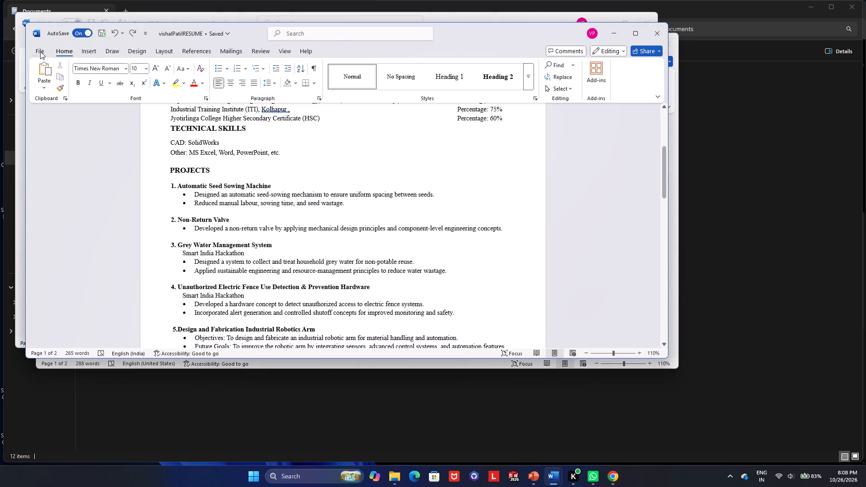
Look over the résumé's two pages and save the document again.
{"action": "scroll", "coordinate": [200, 232], "scroll_direction": "down", "scroll_amount": 4}
{"action": "scroll", "coordinate": [200, 232], "scroll_direction": "up", "scroll_amount": 1}
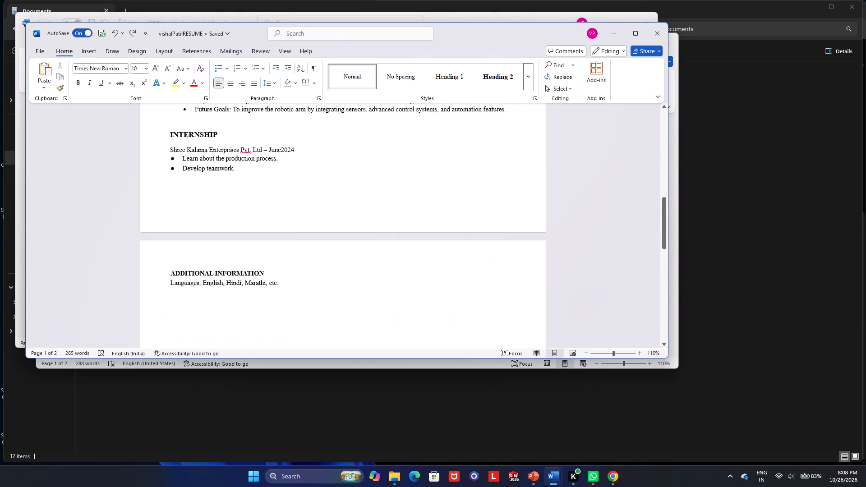
{"action": "scroll", "coordinate": [200, 232], "scroll_direction": "up", "scroll_amount": 1}
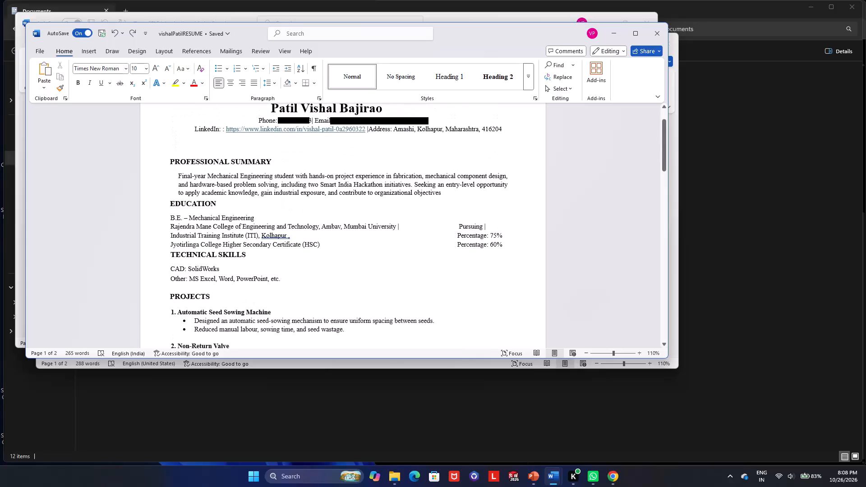
{"action": "key", "text": "ctrl+s"}
{"action": "scroll", "coordinate": [249, 182], "scroll_direction": "up", "scroll_amount": 3}
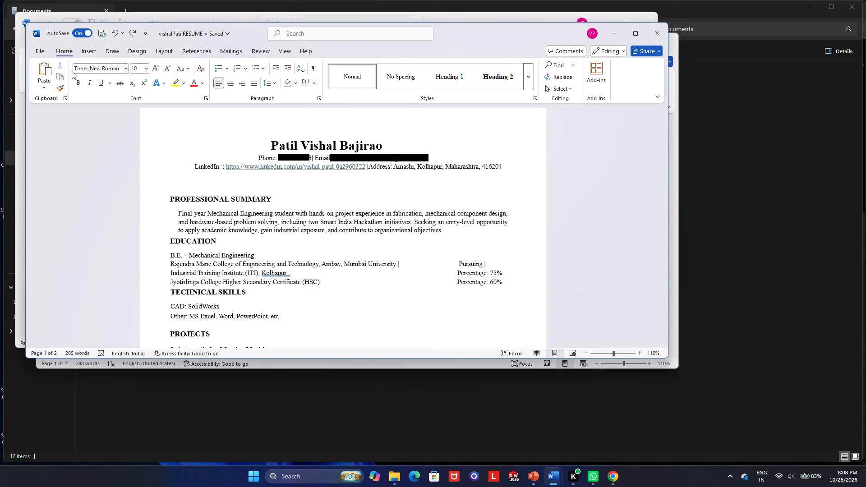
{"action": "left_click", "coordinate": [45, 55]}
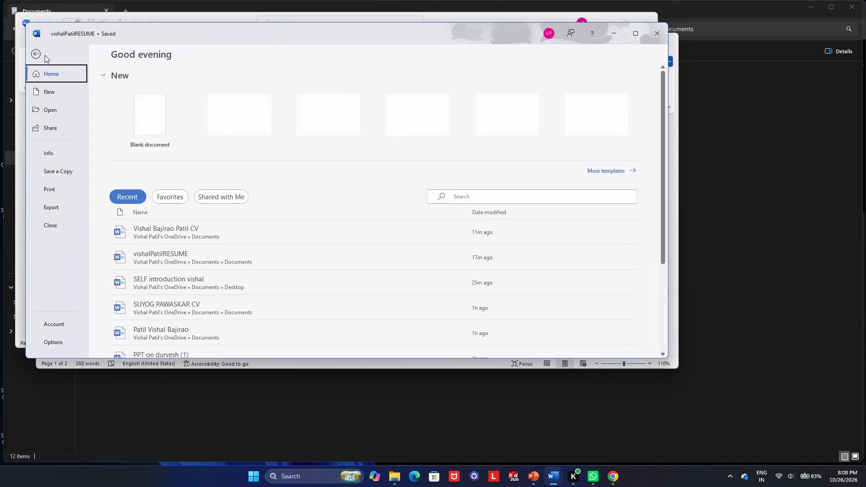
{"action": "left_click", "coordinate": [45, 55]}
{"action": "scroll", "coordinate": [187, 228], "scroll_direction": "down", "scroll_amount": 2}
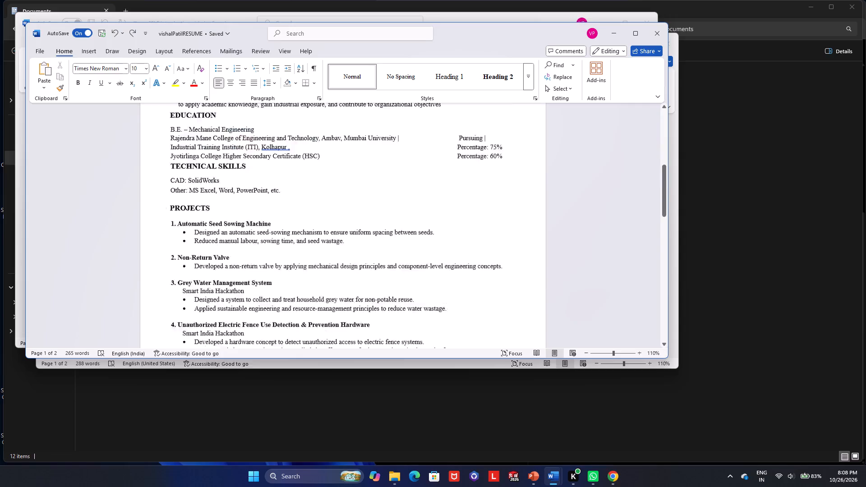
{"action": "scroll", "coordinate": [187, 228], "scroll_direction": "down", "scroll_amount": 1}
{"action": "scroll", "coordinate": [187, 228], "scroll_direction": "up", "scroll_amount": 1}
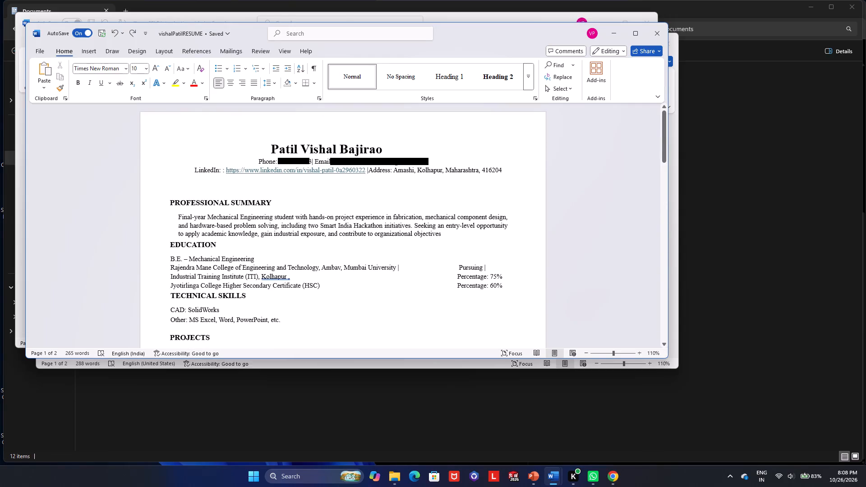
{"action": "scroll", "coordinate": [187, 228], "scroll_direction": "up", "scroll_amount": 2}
Insert a blank line between the professional summary and the Education heading, and another above the Technical Skills heading.
{"action": "left_click", "coordinate": [450, 239]}
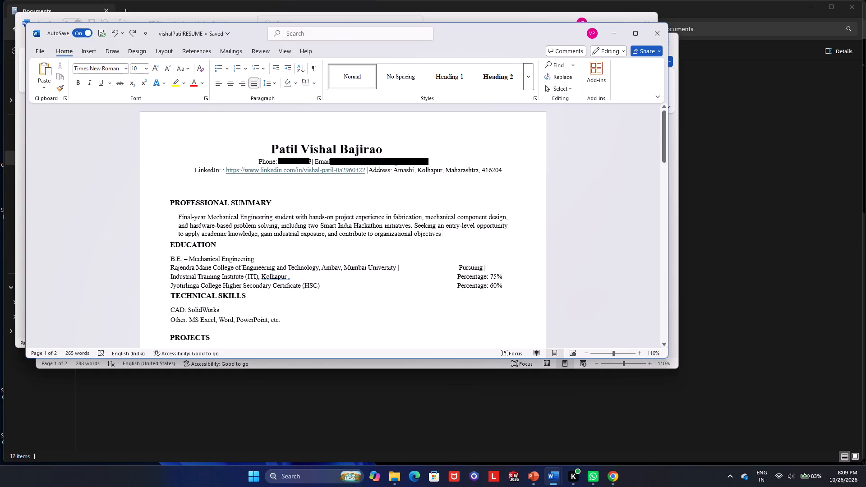
{"action": "key", "text": "Return"}
{"action": "scroll", "coordinate": [450, 239], "scroll_direction": "down", "scroll_amount": 1}
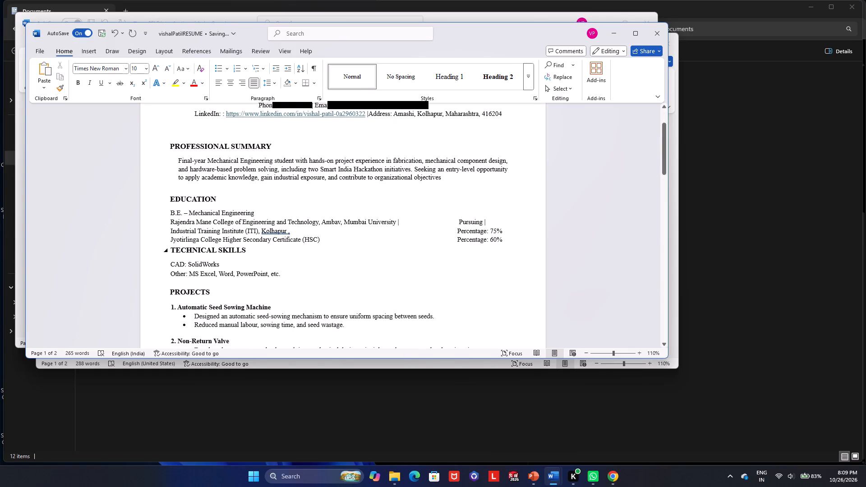
{"action": "left_click", "coordinate": [441, 236]}
{"action": "left_click", "coordinate": [170, 251]}
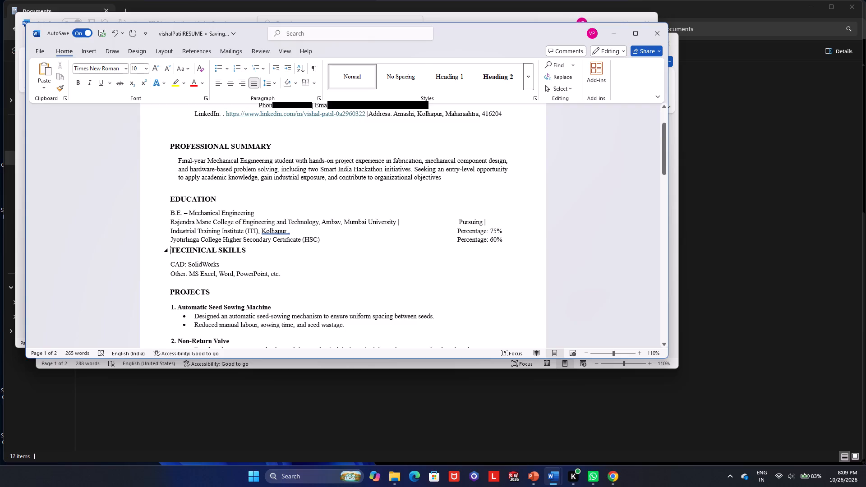
{"action": "key", "text": "Return"}
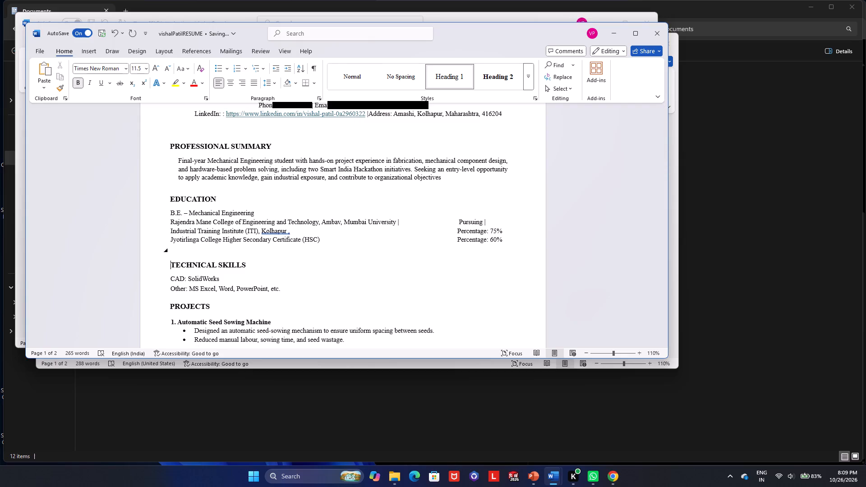
{"action": "scroll", "coordinate": [177, 290], "scroll_direction": "down", "scroll_amount": 1}
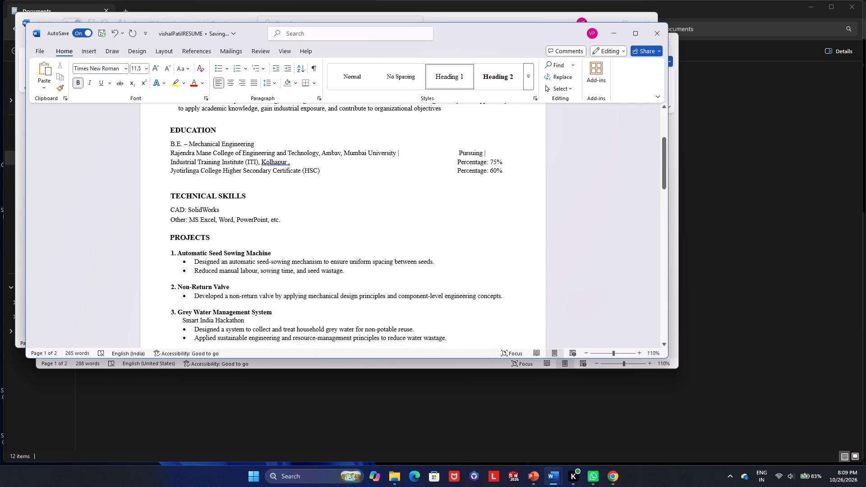
{"action": "scroll", "coordinate": [177, 290], "scroll_direction": "down", "scroll_amount": 2}
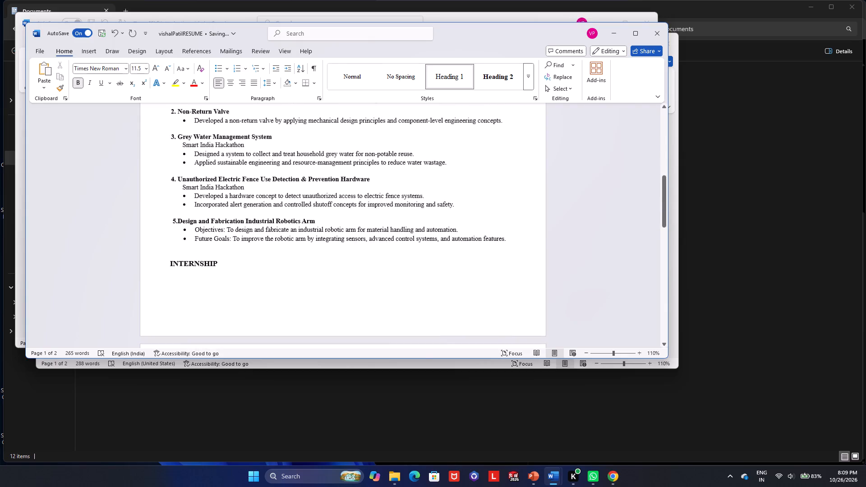
Insert four blank lines above the INTERNSHIP heading so that it starts on the second page.
{"action": "scroll", "coordinate": [173, 257], "scroll_direction": "down", "scroll_amount": 1}
{"action": "left_click", "coordinate": [170, 192]}
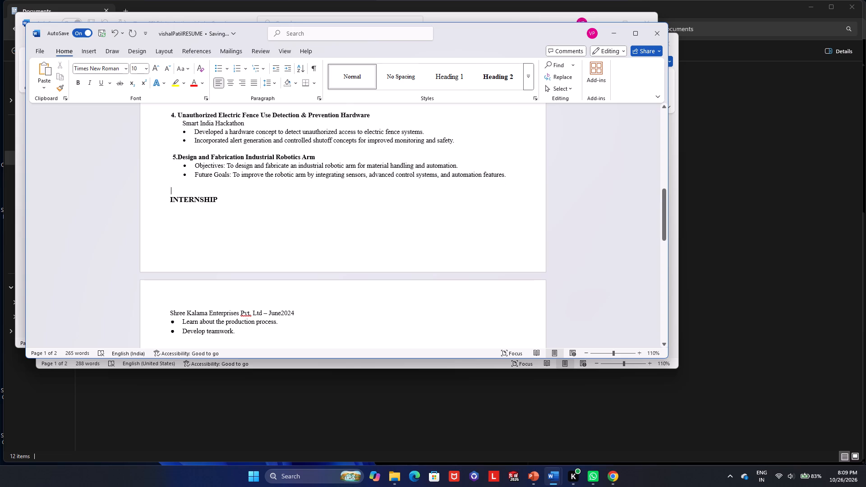
{"action": "key", "text": "Return"}
{"action": "key", "text": "Return"}
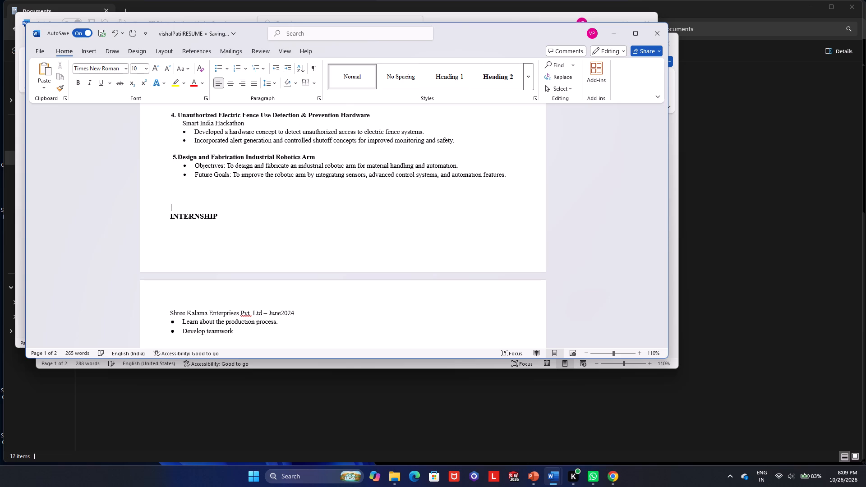
{"action": "key", "text": "Return"}
{"action": "key", "text": "Return"}
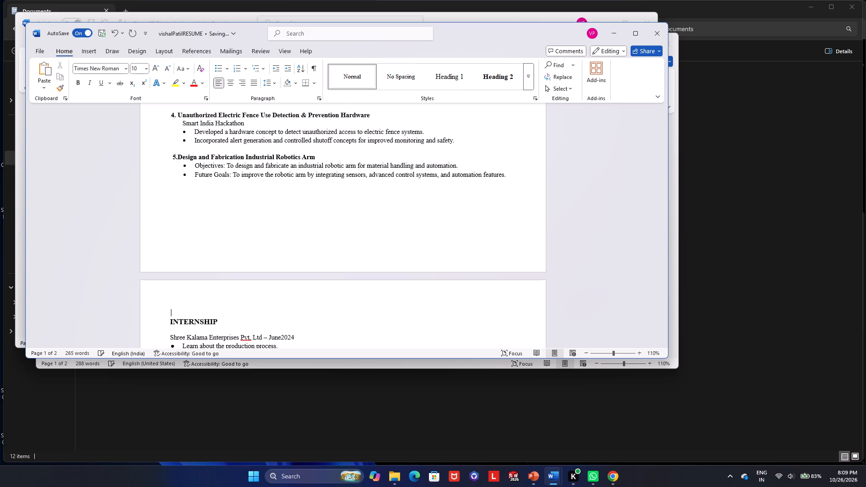
{"action": "scroll", "coordinate": [170, 195], "scroll_direction": "down", "scroll_amount": 2}
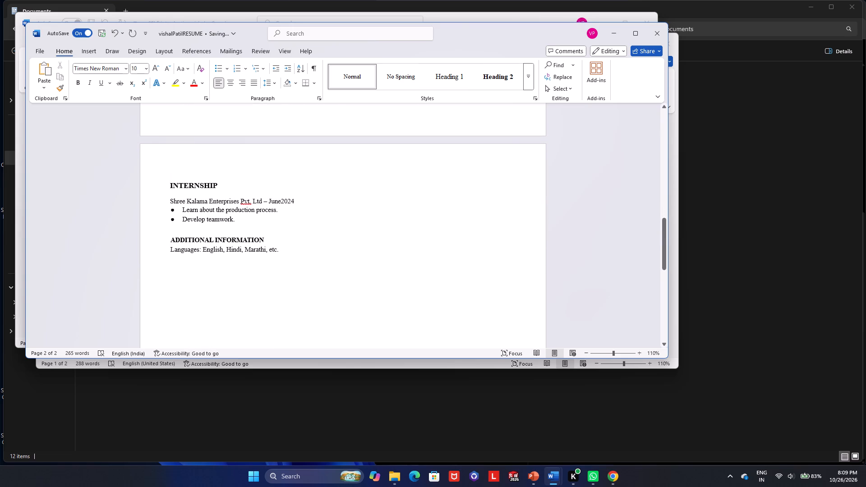
Set the font size of the ADDITIONAL INFORMATION heading to 11.5, matching the other section headings.
{"action": "left_click", "coordinate": [189, 183]}
{"action": "scroll", "coordinate": [189, 194], "scroll_direction": "up", "scroll_amount": 2}
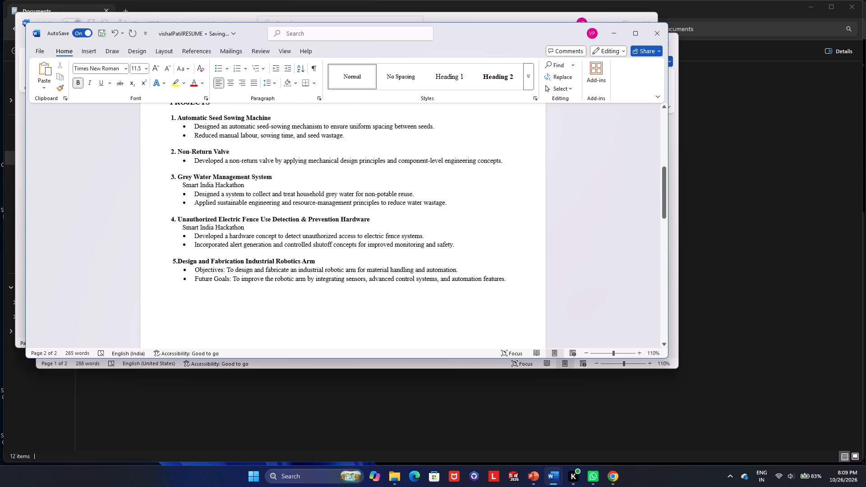
{"action": "scroll", "coordinate": [189, 194], "scroll_direction": "up", "scroll_amount": 1}
{"action": "left_click", "coordinate": [198, 149]}
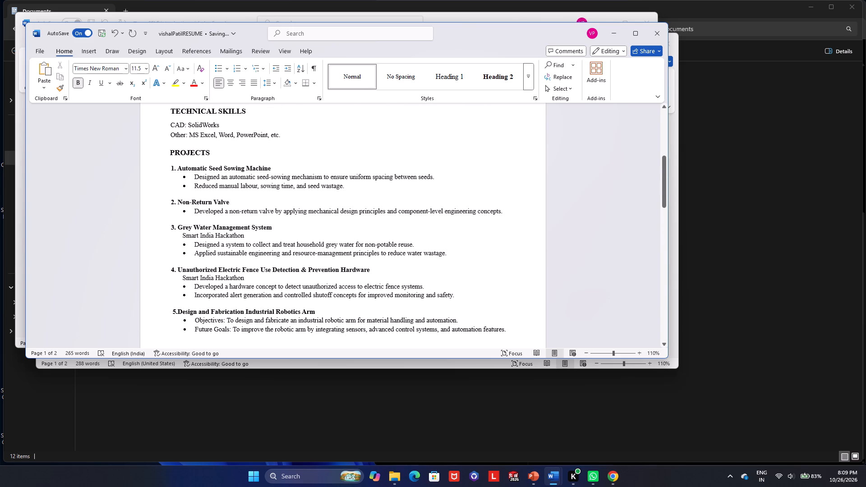
{"action": "scroll", "coordinate": [198, 149], "scroll_direction": "down", "scroll_amount": 3}
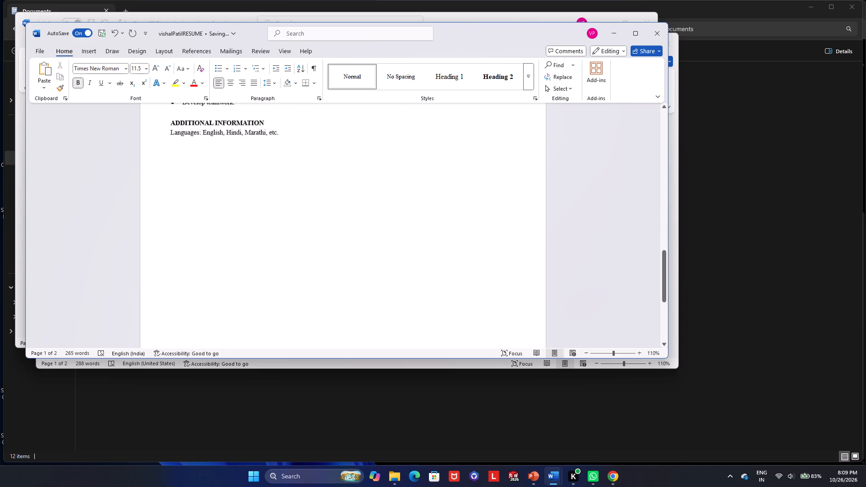
{"action": "scroll", "coordinate": [190, 211], "scroll_direction": "up", "scroll_amount": 1}
{"action": "left_click", "coordinate": [205, 180]}
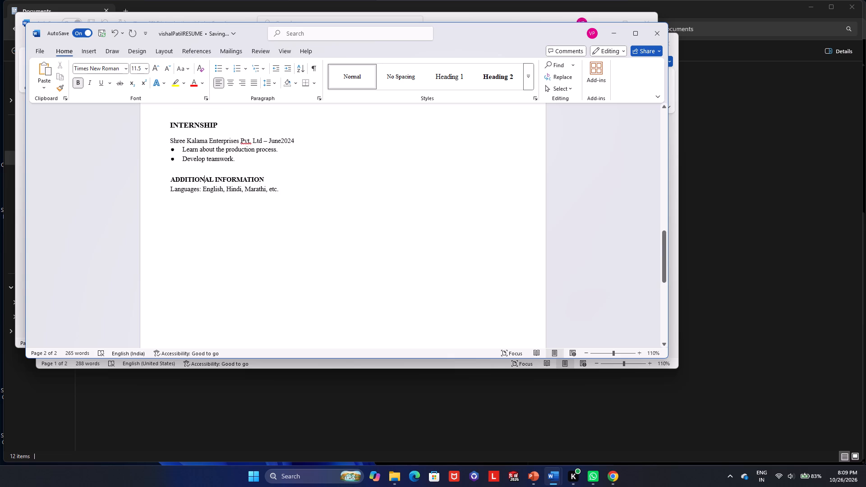
{"action": "double_click", "coordinate": [205, 180]}
{"action": "triple_click", "coordinate": [205, 180]}
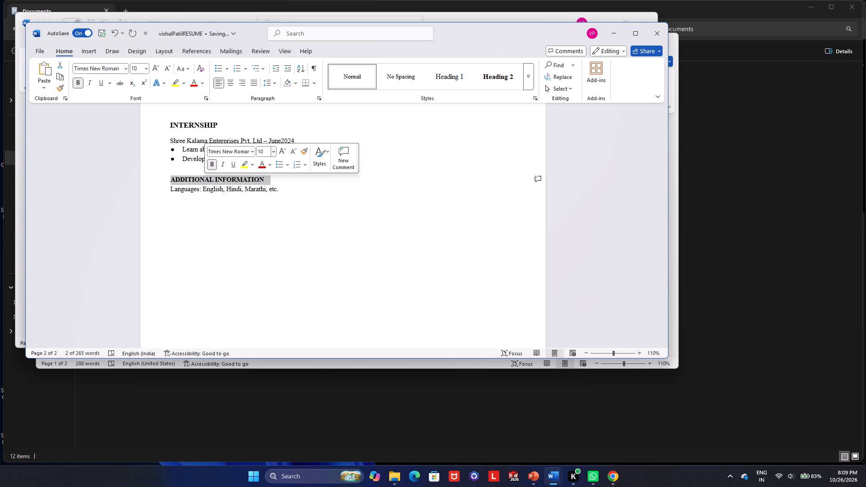
{"action": "left_click", "coordinate": [259, 152]}
{"action": "key", "text": "End"}
{"action": "key", "text": "End"}
{"action": "key", "text": "Delete"}
{"action": "key", "text": "Clear"}
{"action": "key", "text": "BackSpace"}
{"action": "key", "text": "BackSpace"}
{"action": "key", "text": "End"}
{"action": "key", "text": "End"}
{"action": "key", "text": "End"}
{"action": "key", "text": "End"}
{"action": "key", "text": "End"}
{"action": "key", "text": "End"}
{"action": "type", "text": "11"}
{"action": "type", "text": ".5"}
{"action": "key", "text": "Return"}
{"action": "left_click", "coordinate": [254, 187]}
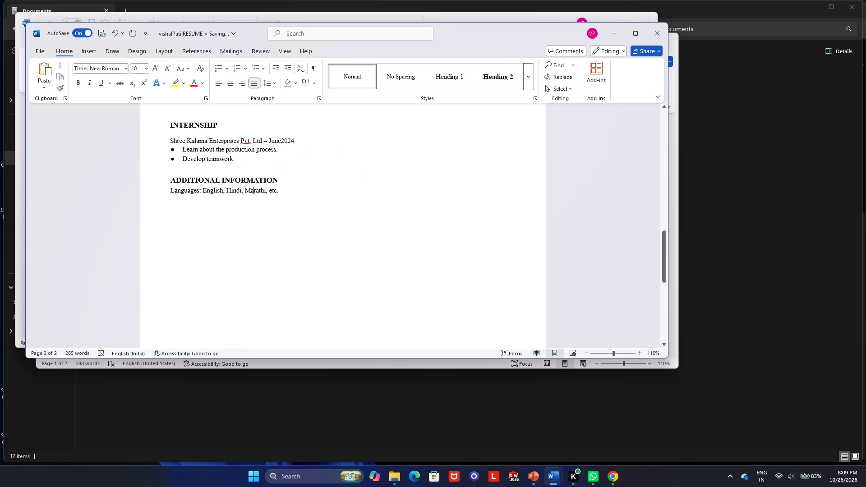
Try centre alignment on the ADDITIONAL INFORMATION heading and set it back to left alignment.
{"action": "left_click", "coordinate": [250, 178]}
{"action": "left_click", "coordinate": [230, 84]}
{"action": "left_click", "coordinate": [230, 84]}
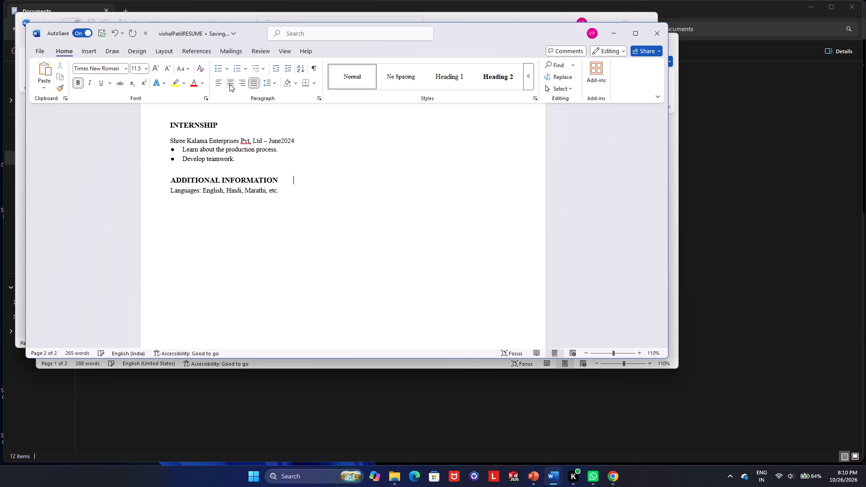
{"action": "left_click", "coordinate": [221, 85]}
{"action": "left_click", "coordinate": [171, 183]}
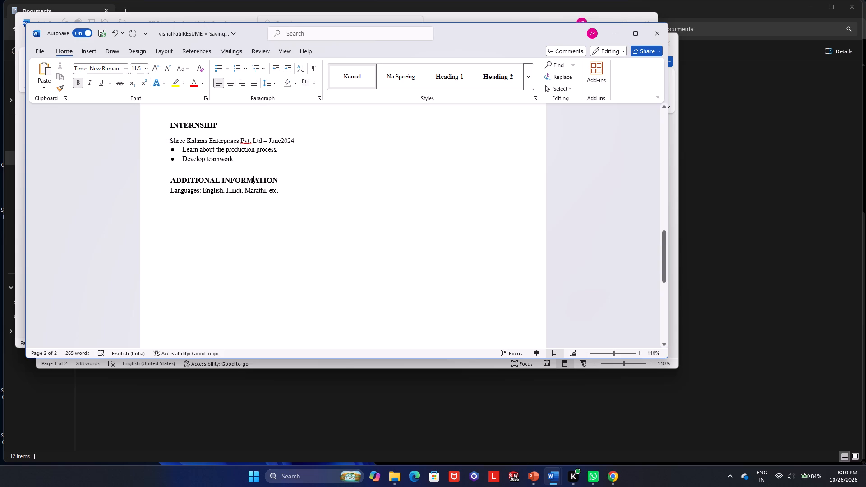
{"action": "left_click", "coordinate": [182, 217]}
Return to the top of the résumé and save the document.
{"action": "scroll", "coordinate": [182, 217], "scroll_direction": "up", "scroll_amount": 4}
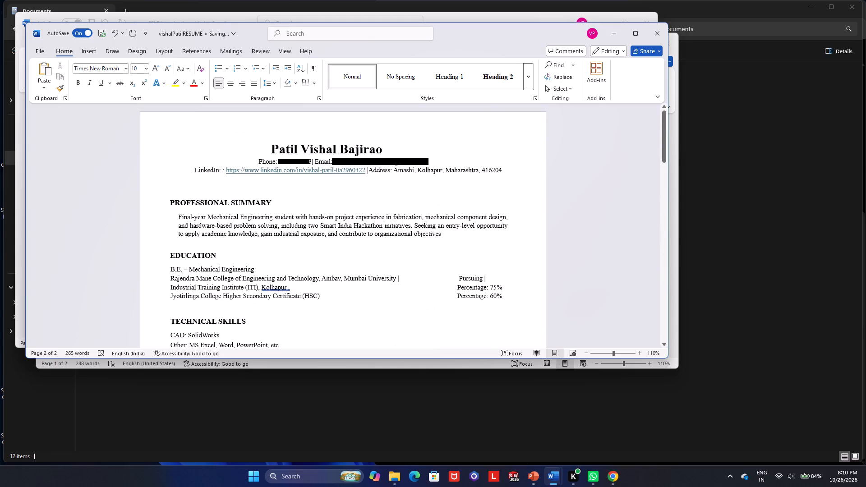
{"action": "key", "text": "ctrl+s"}
{"action": "key", "text": "ctrl+s"}
{"action": "key", "text": "ctrl+s"}
Start saving a copy of the résumé, with This PC as the location.
{"action": "left_click", "coordinate": [48, 50]}
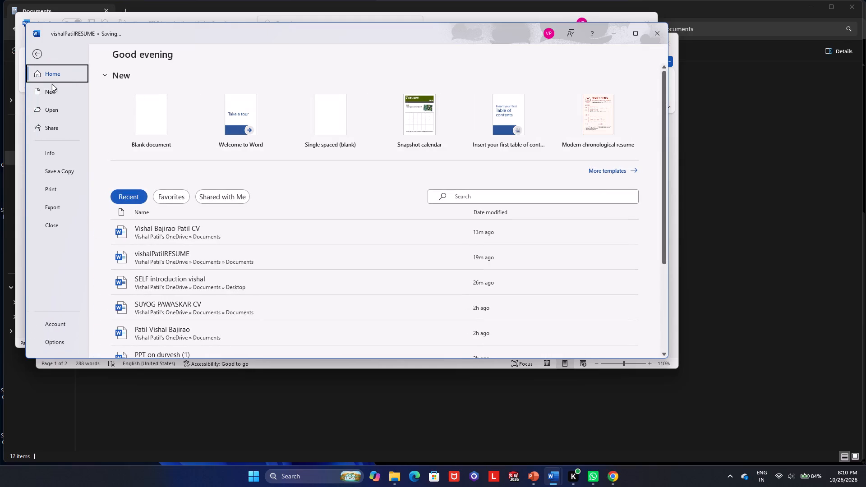
{"action": "left_click", "coordinate": [67, 170]}
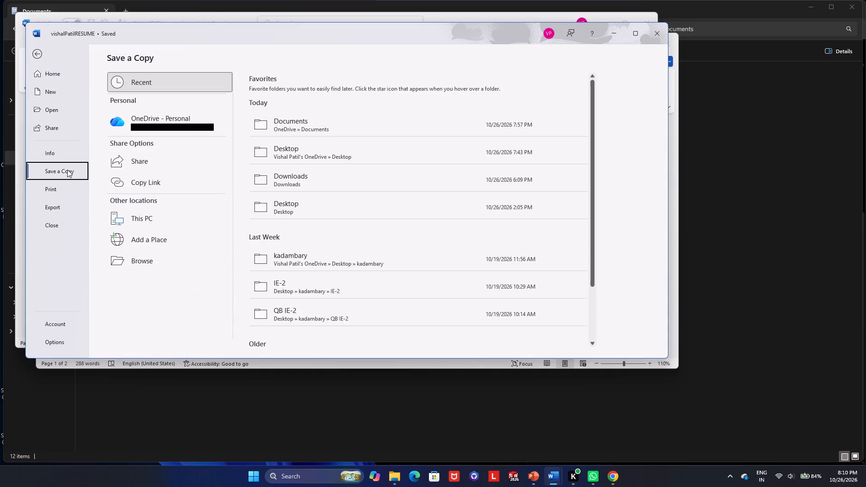
{"action": "left_click", "coordinate": [149, 217]}
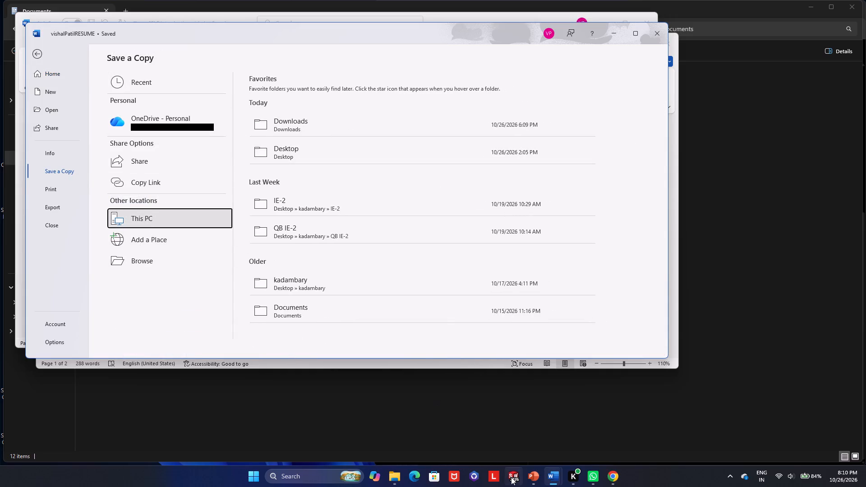
Switch to File Explorer and delete both résumé PDFs, the unnumbered one and the one numbered 1, from the Documents folder.
{"action": "left_click", "coordinate": [401, 485]}
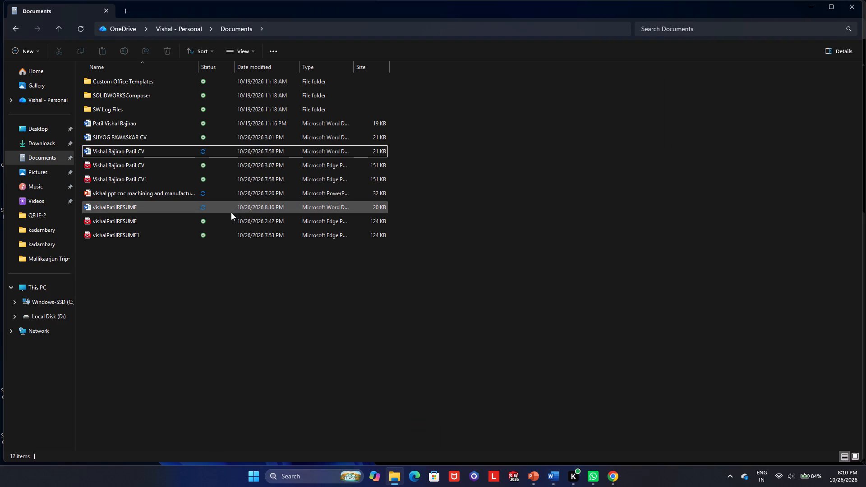
{"action": "left_click", "coordinate": [232, 205]}
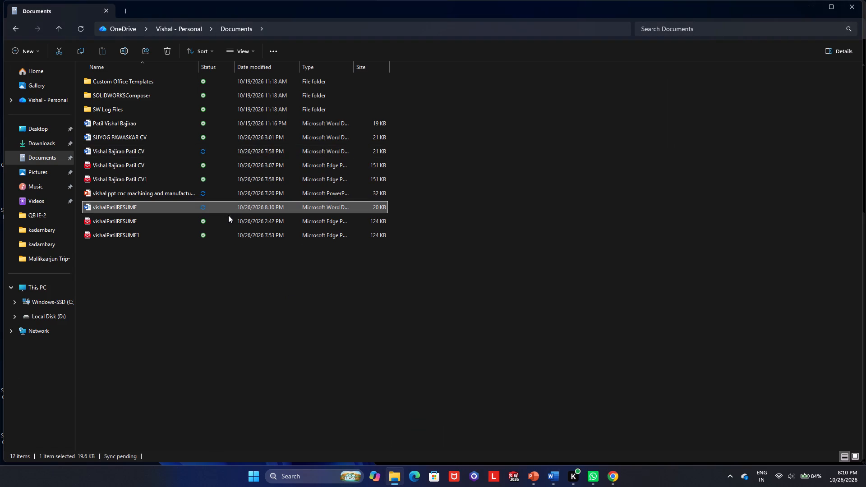
{"action": "left_click", "coordinate": [228, 216]}
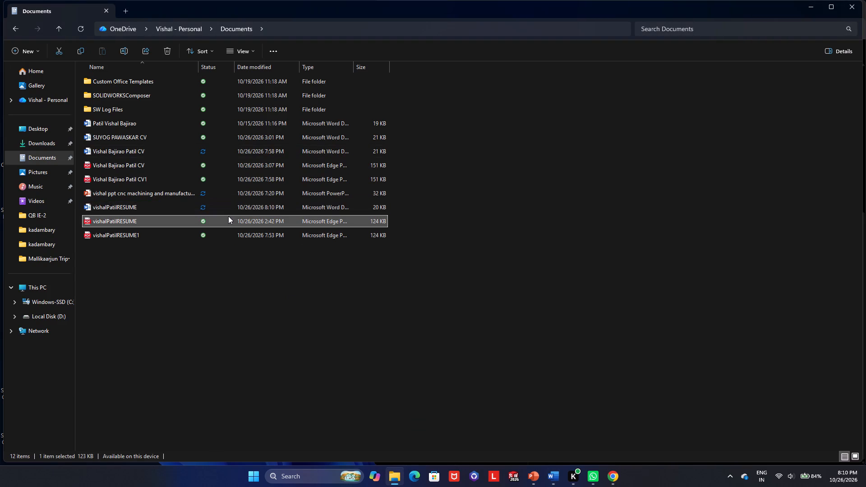
{"action": "key", "text": "shift+Down"}
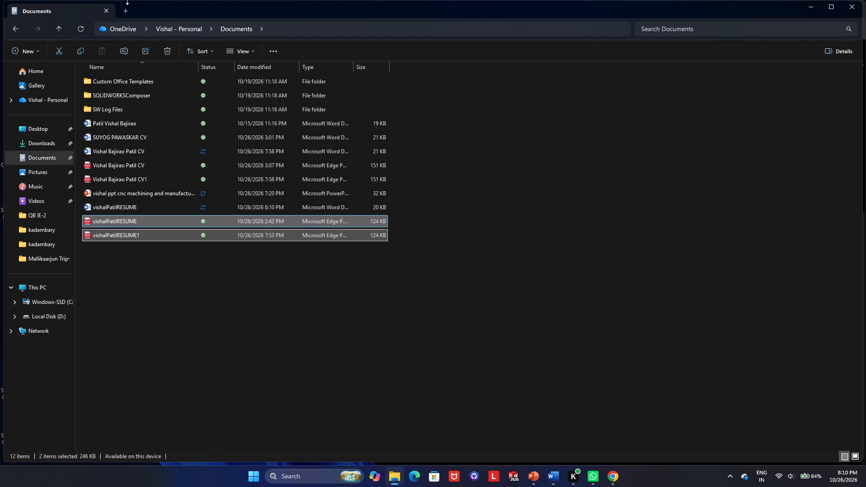
{"action": "left_click", "coordinate": [170, 47]}
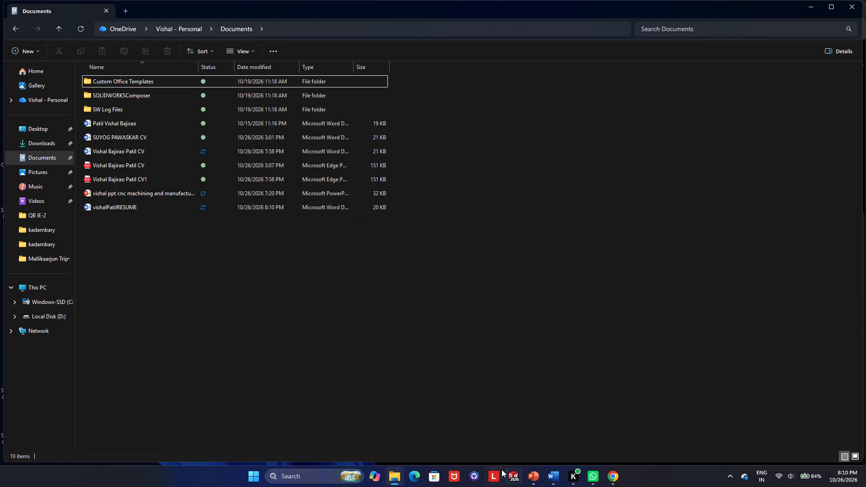
Switch back to the résumé in Word and save a PDF copy of it in the Documents folder.
{"action": "left_click", "coordinate": [560, 481]}
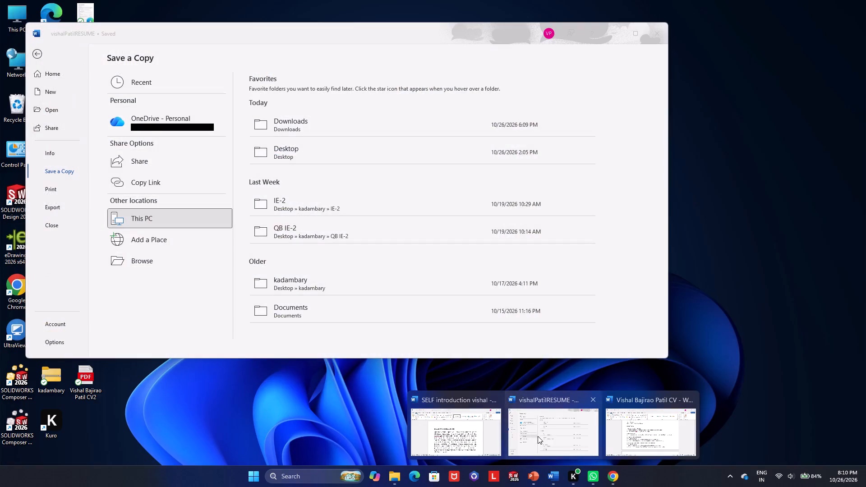
{"action": "left_click", "coordinate": [538, 436]}
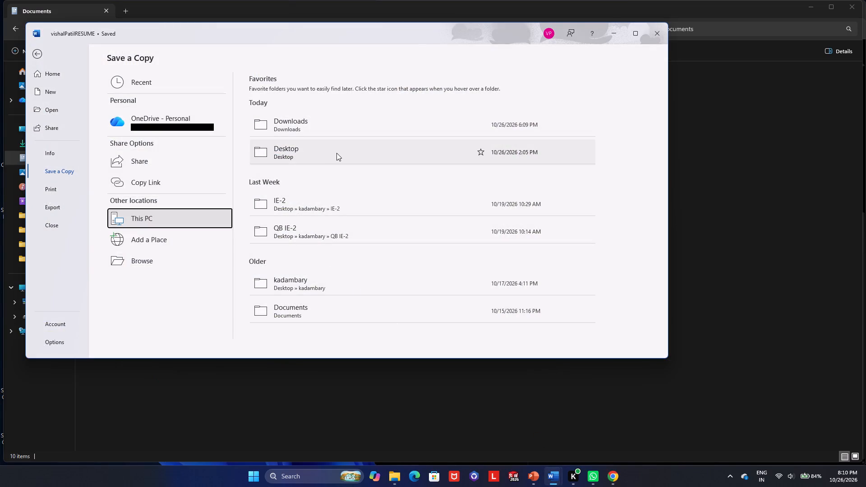
{"action": "left_click", "coordinate": [321, 308]}
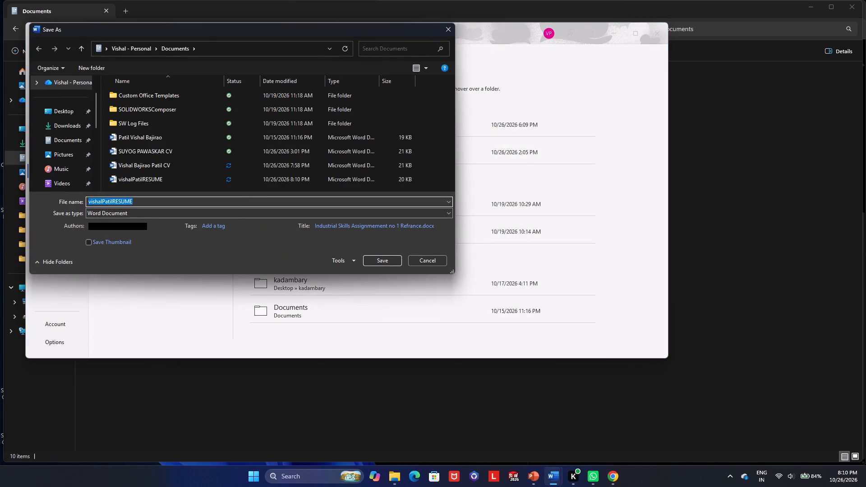
{"action": "left_click", "coordinate": [235, 216]}
{"action": "left_click", "coordinate": [233, 261]}
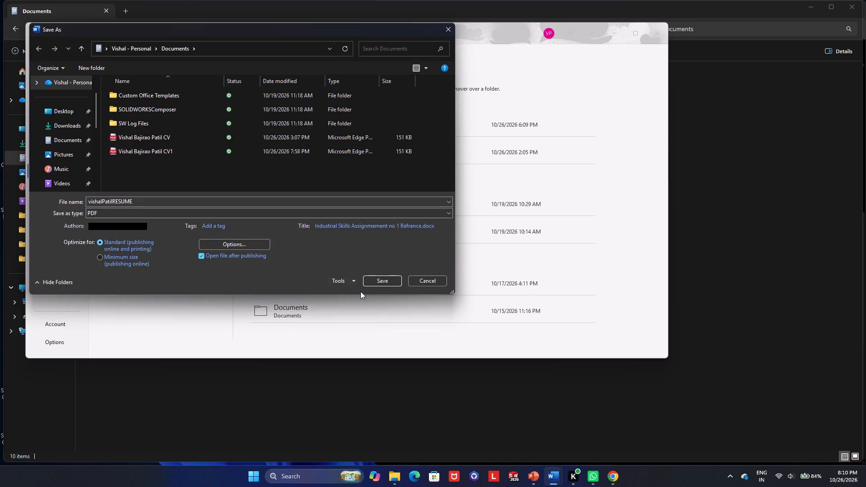
{"action": "left_click", "coordinate": [387, 276]}
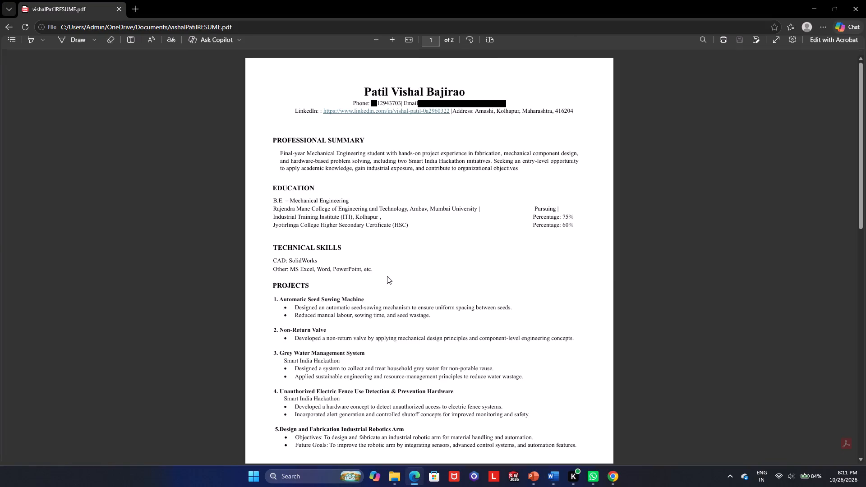
Review both pages of the exported résumé PDF for layout and section spacing, and close it.
{"action": "scroll", "coordinate": [387, 276], "scroll_direction": "down", "scroll_amount": 3}
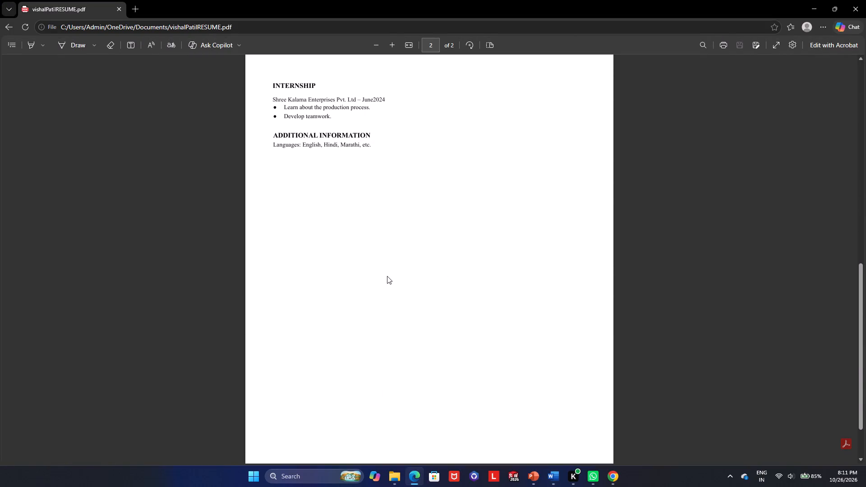
{"action": "scroll", "coordinate": [387, 276], "scroll_direction": "up", "scroll_amount": 4}
{"action": "scroll", "coordinate": [387, 276], "scroll_direction": "down", "scroll_amount": 5}
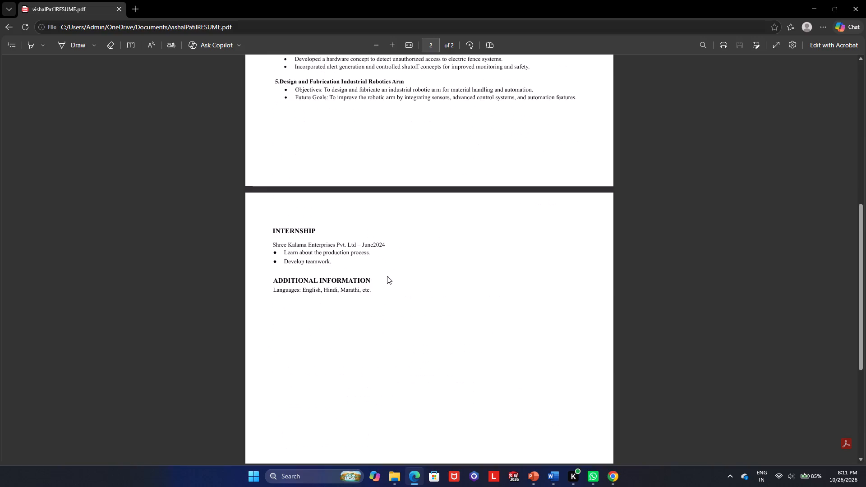
{"action": "scroll", "coordinate": [387, 276], "scroll_direction": "up", "scroll_amount": 3}
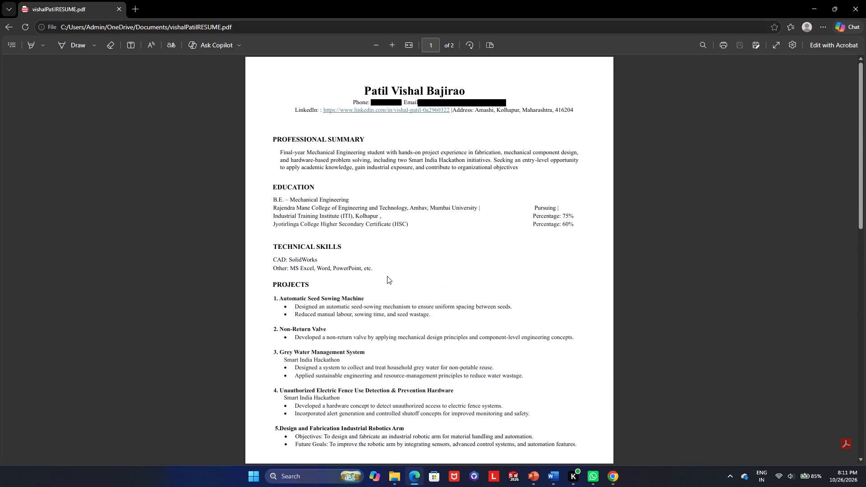
{"action": "scroll", "coordinate": [507, 267], "scroll_direction": "down", "scroll_amount": 1}
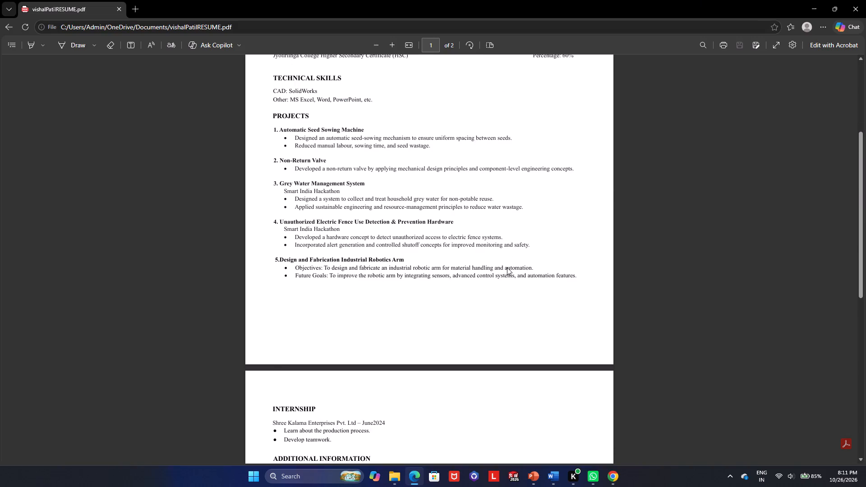
{"action": "scroll", "coordinate": [507, 267], "scroll_direction": "down", "scroll_amount": 2}
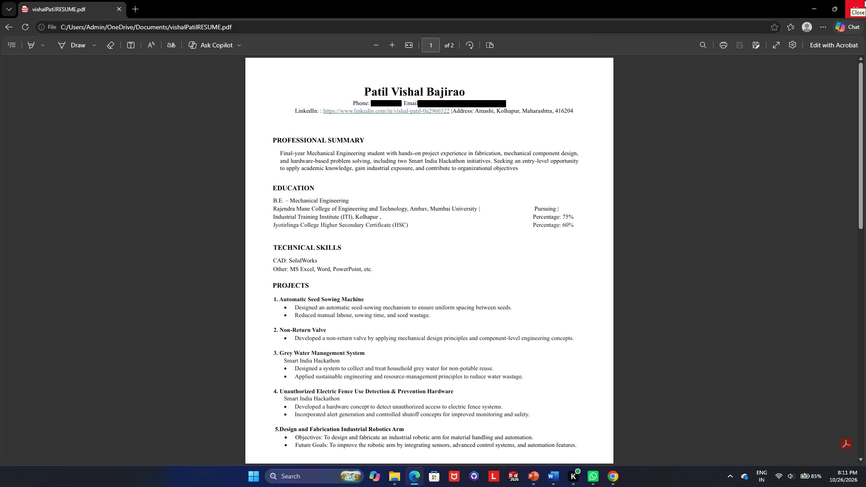
{"action": "left_click", "coordinate": [864, 0]}
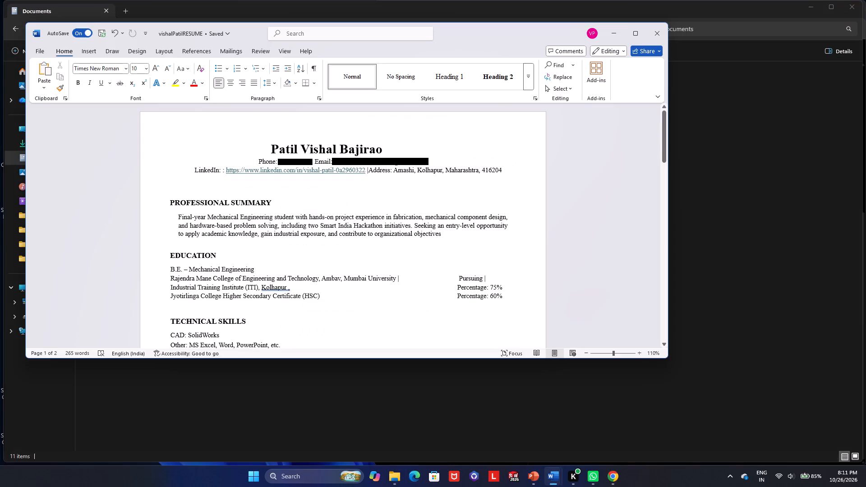
Copy the fifth project, Design and Fabrication Industrial Robotics Arm, with its Objectives and Future Goals bullets from the résumé.
{"action": "scroll", "coordinate": [471, 156], "scroll_direction": "down", "scroll_amount": 5}
{"action": "scroll", "coordinate": [471, 156], "scroll_direction": "up", "scroll_amount": 4}
{"action": "scroll", "coordinate": [471, 156], "scroll_direction": "down", "scroll_amount": 1}
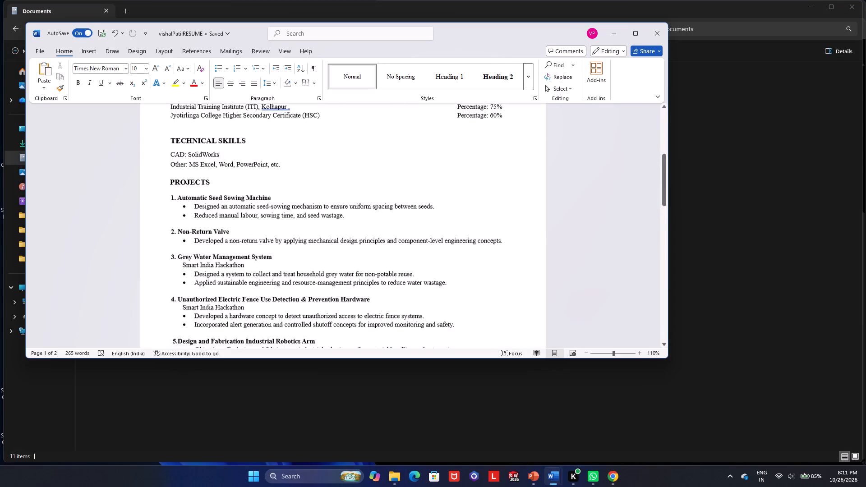
{"action": "scroll", "coordinate": [471, 156], "scroll_direction": "down", "scroll_amount": 1}
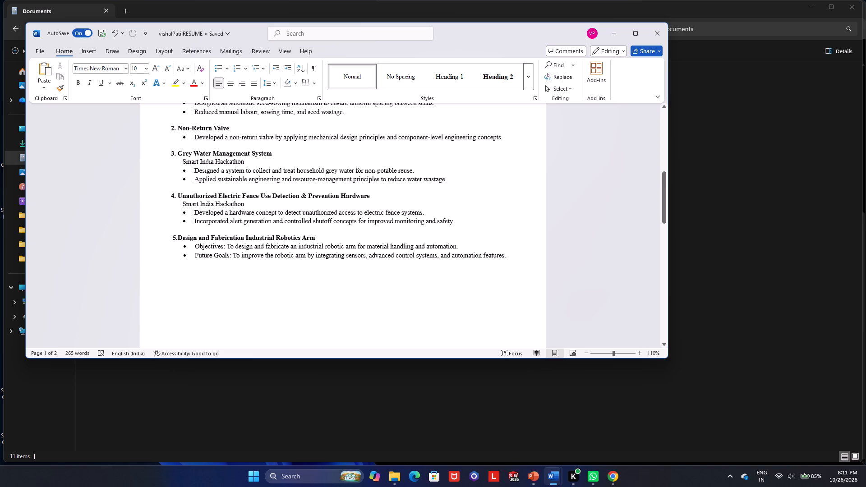
{"action": "left_click_drag", "start_coordinate": [172, 238], "coordinate": [469, 261]}
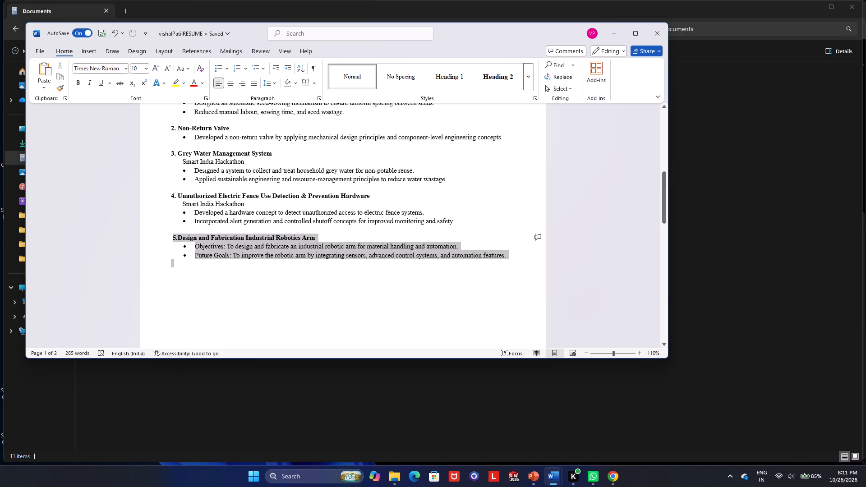
{"action": "left_click_drag", "start_coordinate": [469, 261], "coordinate": [499, 260]}
{"action": "key", "text": "ctrl+c"}
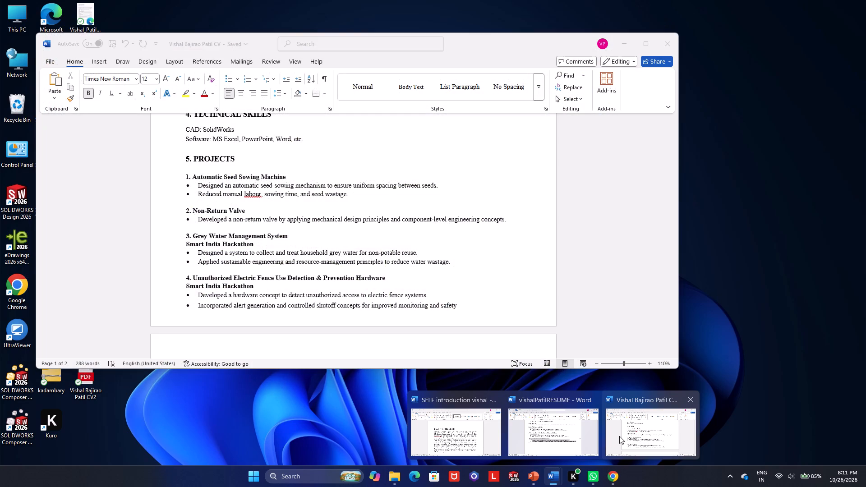
Switch to the CV document, paste the robotics-arm project on a new line after project 4, and remove the leftover empty bullet.
{"action": "left_click", "coordinate": [619, 436]}
{"action": "scroll", "coordinate": [482, 320], "scroll_direction": "down", "scroll_amount": 1}
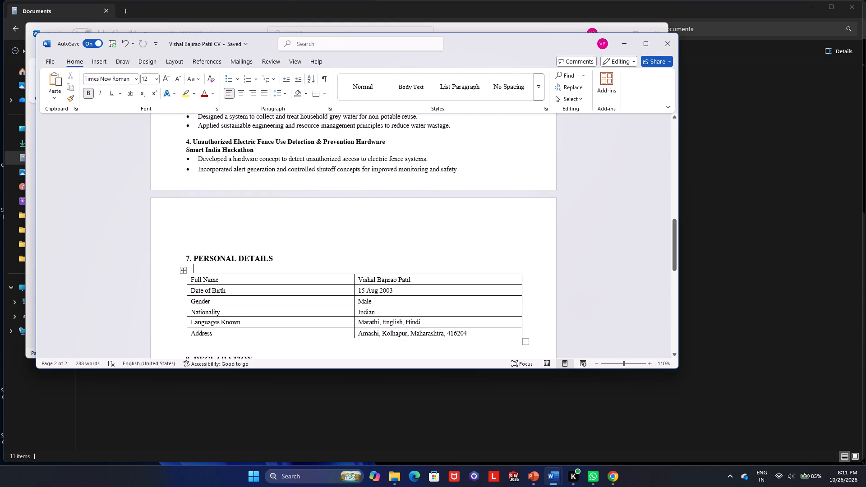
{"action": "left_click", "coordinate": [502, 178]}
{"action": "key", "text": "Return"}
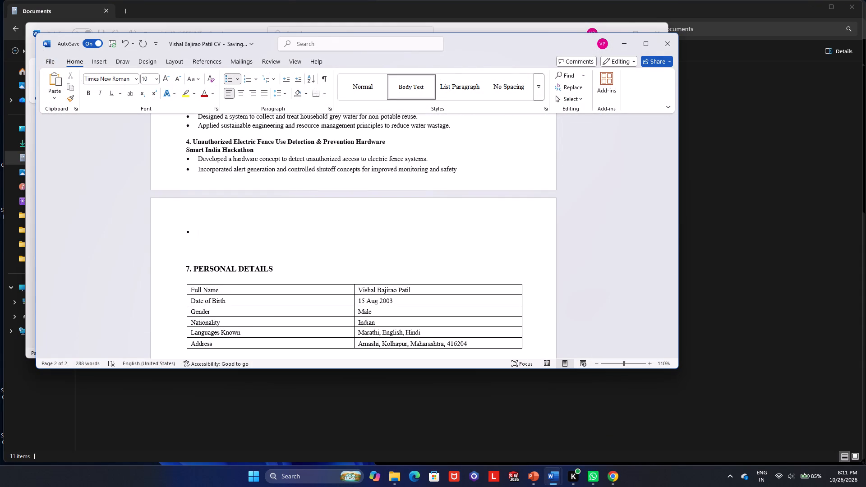
{"action": "key", "text": "ctrl+v"}
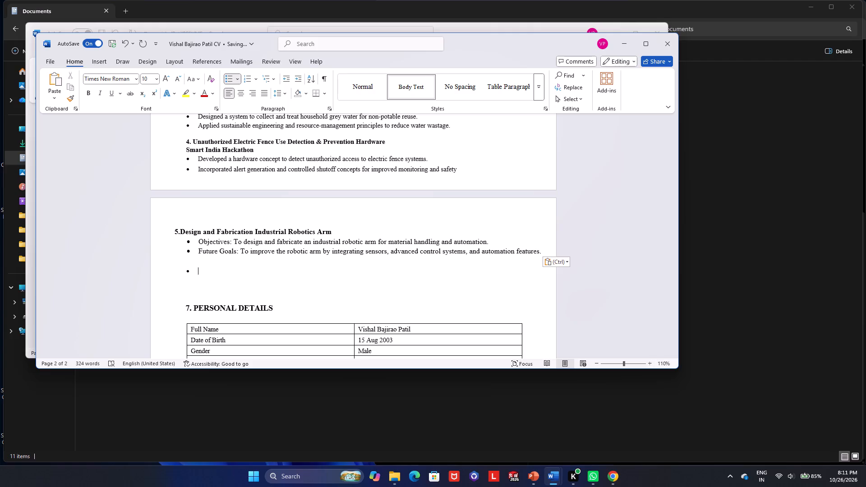
{"action": "key", "text": "BackSpace"}
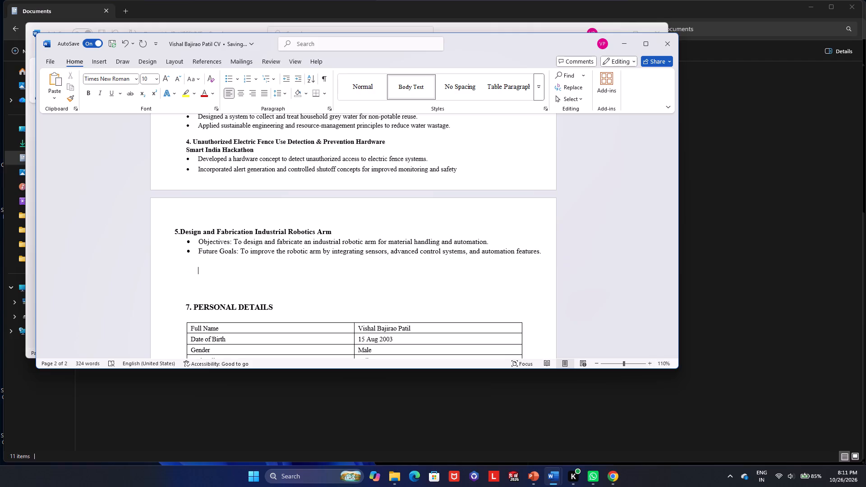
{"action": "key", "text": "BackSpace"}
{"action": "key", "text": "BackSpace"}
{"action": "scroll", "coordinate": [502, 178], "scroll_direction": "up", "scroll_amount": 2}
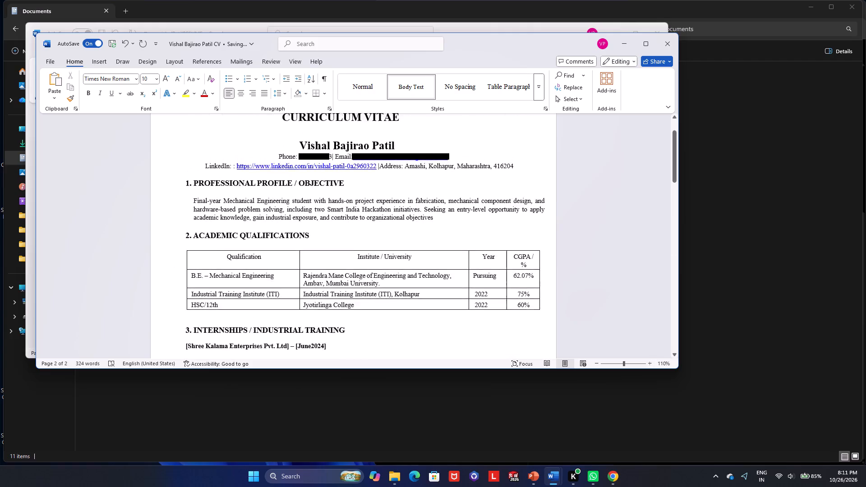
{"action": "scroll", "coordinate": [502, 178], "scroll_direction": "down", "scroll_amount": 6}
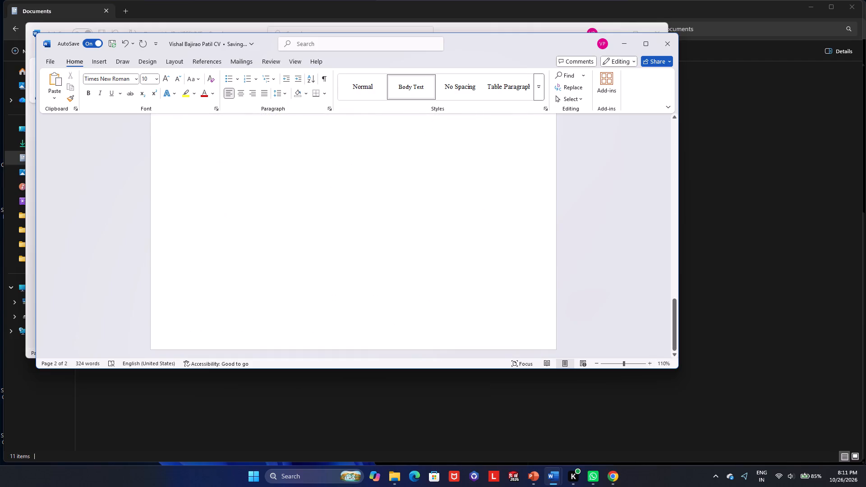
Switch to File Explorer and delete both old CV PDFs, the unnumbered one and the one numbered 1, from the Documents folder.
{"action": "left_click", "coordinate": [396, 480]}
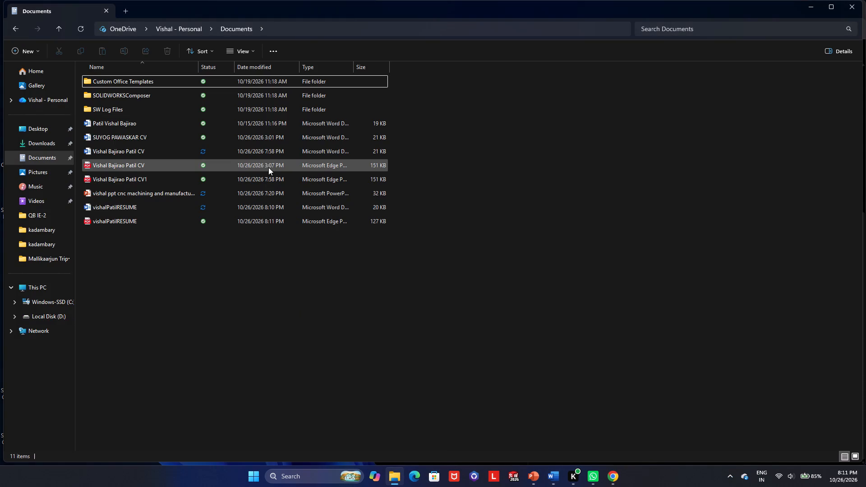
{"action": "left_click", "coordinate": [267, 160]}
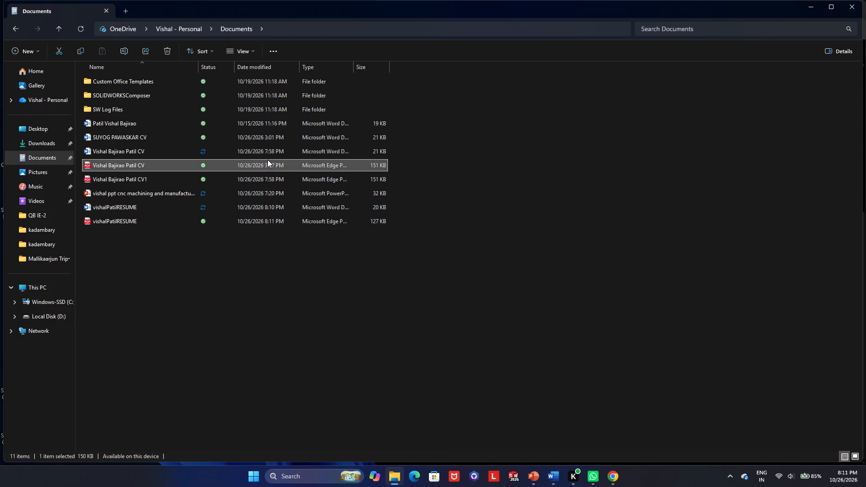
{"action": "key", "text": "shift+Down"}
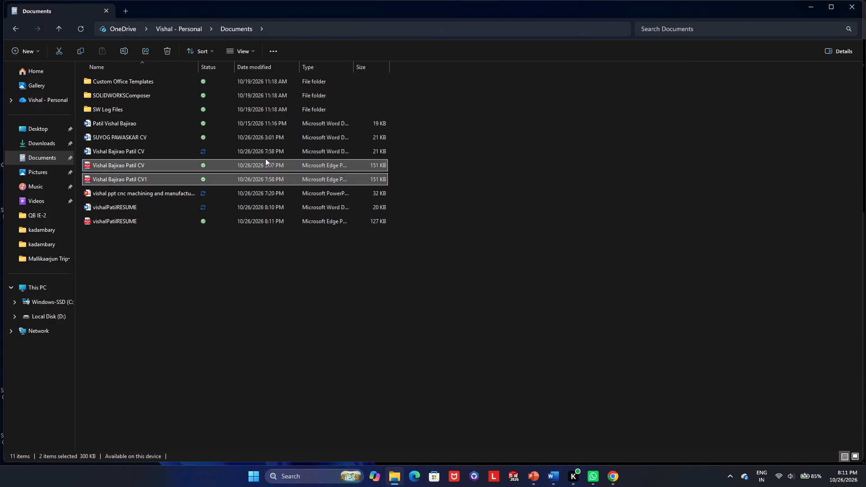
{"action": "left_click", "coordinate": [171, 52]}
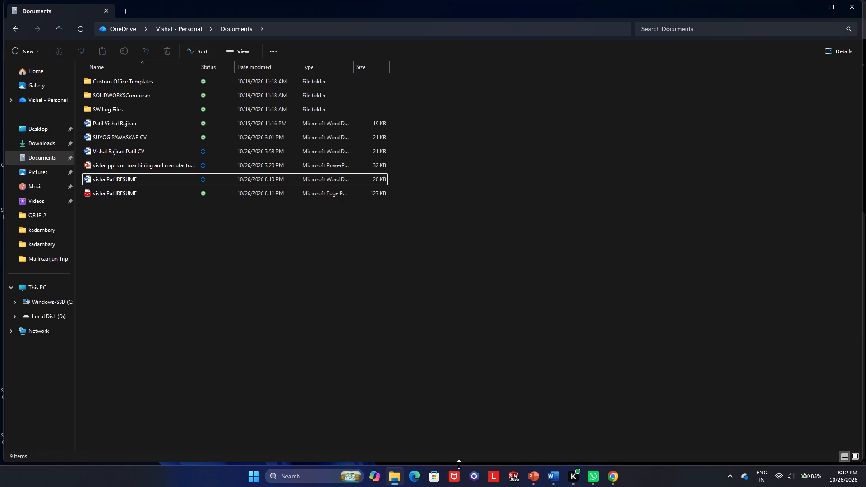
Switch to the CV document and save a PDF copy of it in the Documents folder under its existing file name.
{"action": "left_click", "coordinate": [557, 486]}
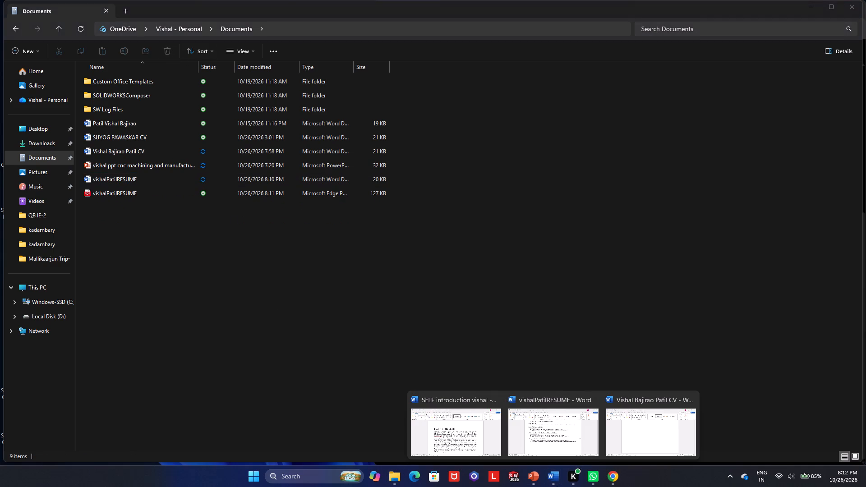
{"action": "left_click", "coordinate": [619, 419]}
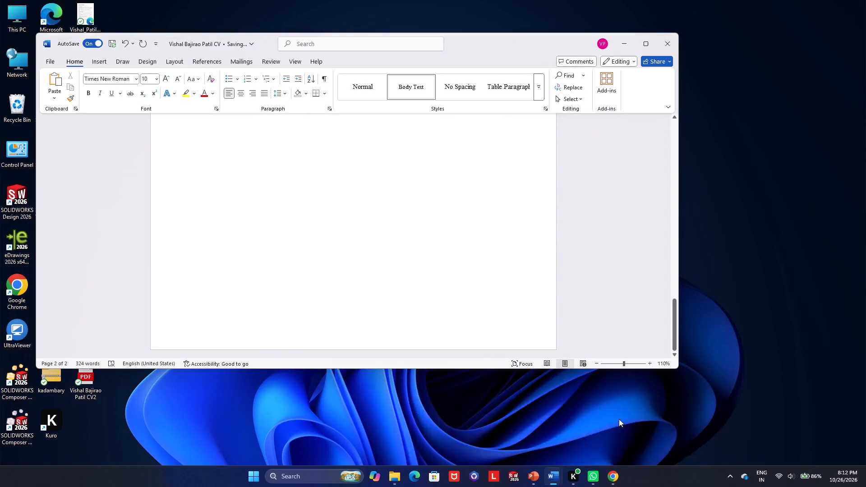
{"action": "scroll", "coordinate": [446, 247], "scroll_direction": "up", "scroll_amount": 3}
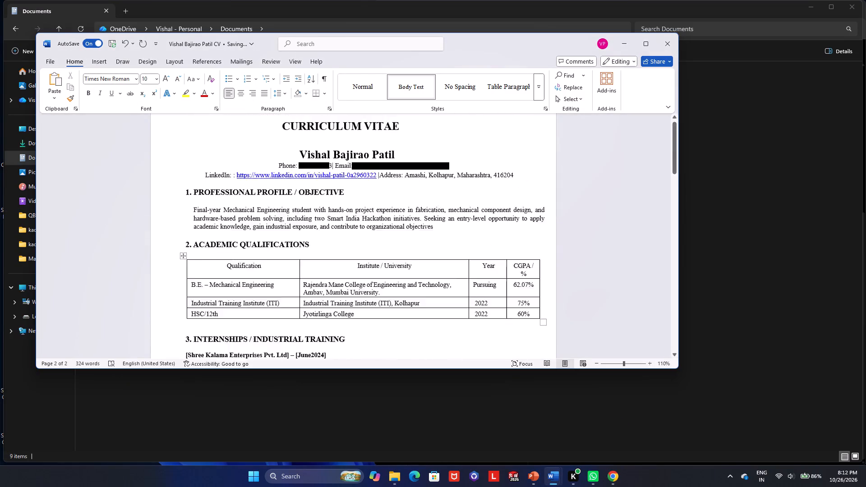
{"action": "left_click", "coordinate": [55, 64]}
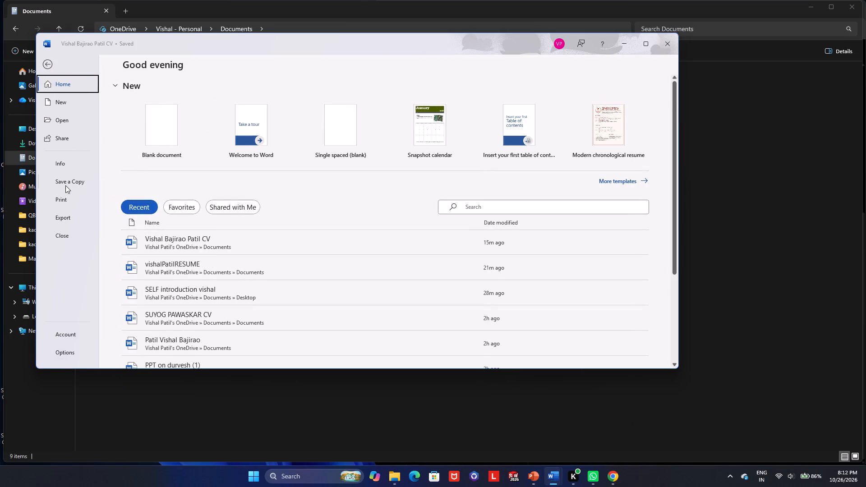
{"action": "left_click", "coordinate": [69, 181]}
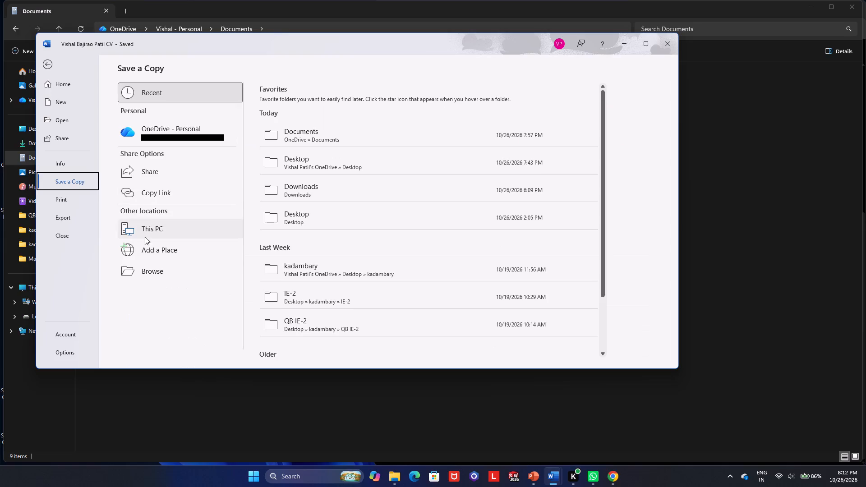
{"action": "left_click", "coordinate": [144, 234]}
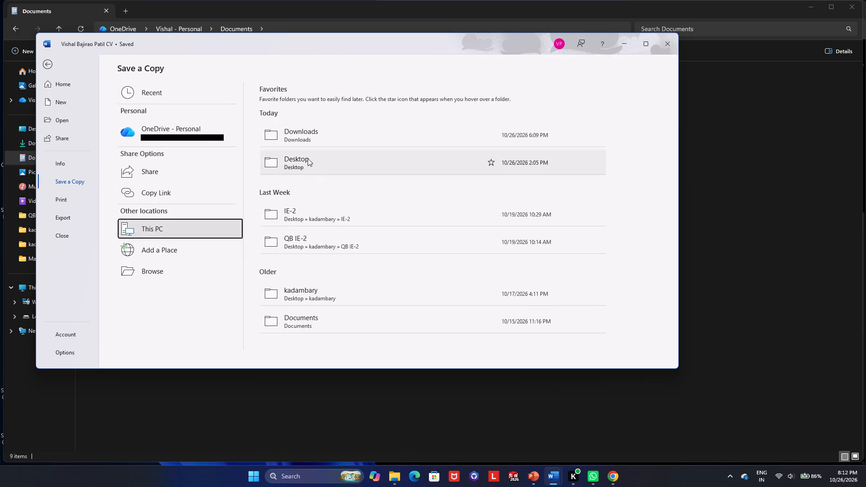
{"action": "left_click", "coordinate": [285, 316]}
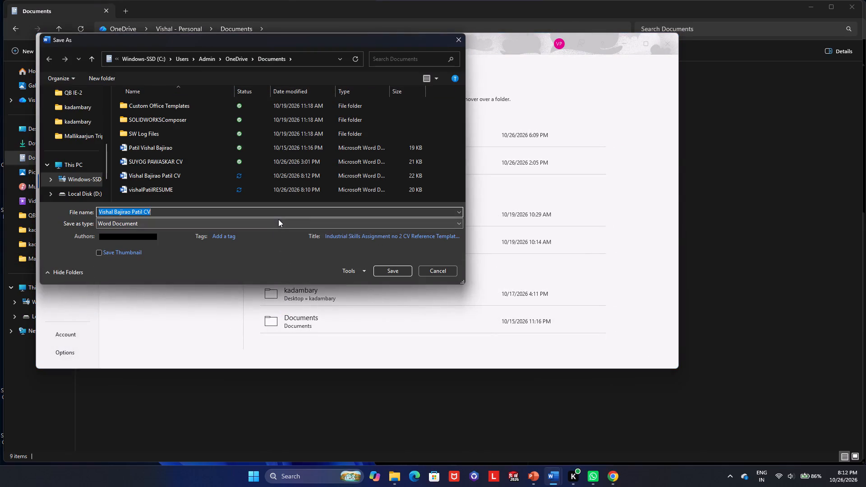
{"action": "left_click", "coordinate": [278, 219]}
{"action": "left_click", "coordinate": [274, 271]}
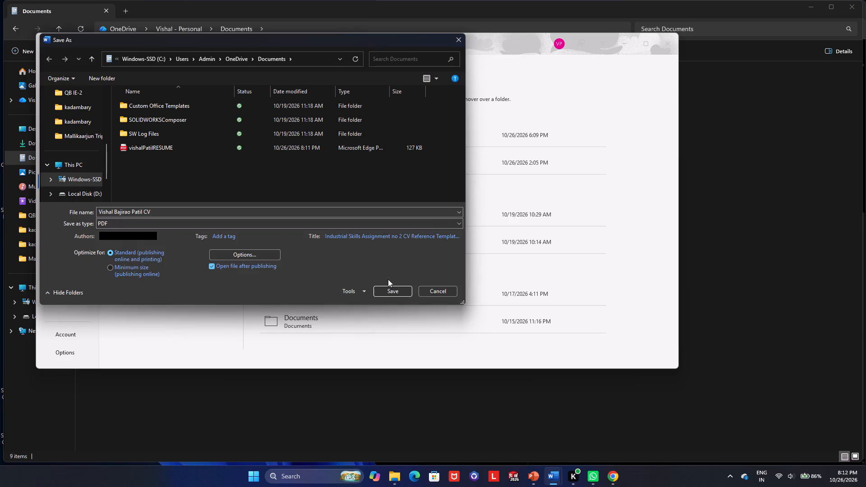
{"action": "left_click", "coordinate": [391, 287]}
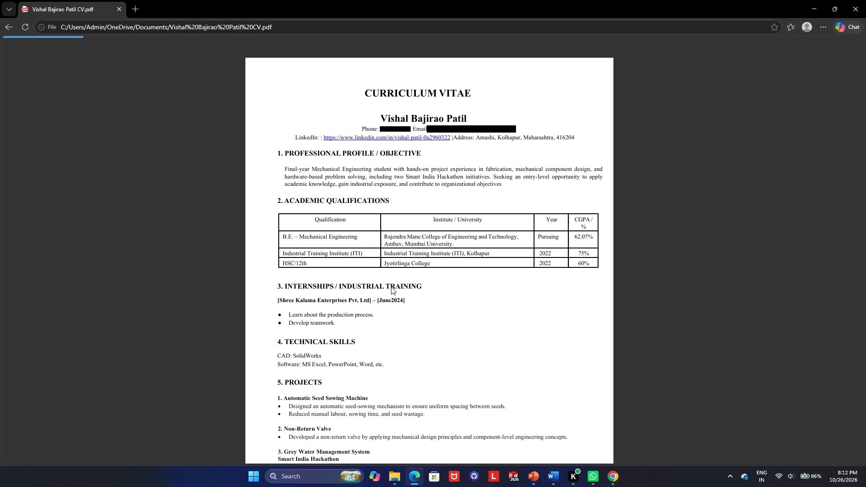
Review the exported CV PDF from the header through the projects section, and close it.
{"action": "scroll", "coordinate": [391, 287], "scroll_direction": "down", "scroll_amount": 1}
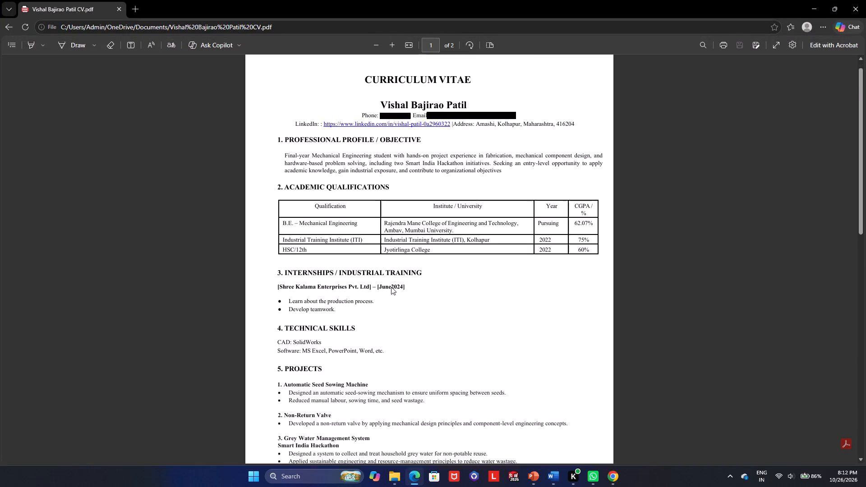
{"action": "scroll", "coordinate": [391, 287], "scroll_direction": "down", "scroll_amount": 4}
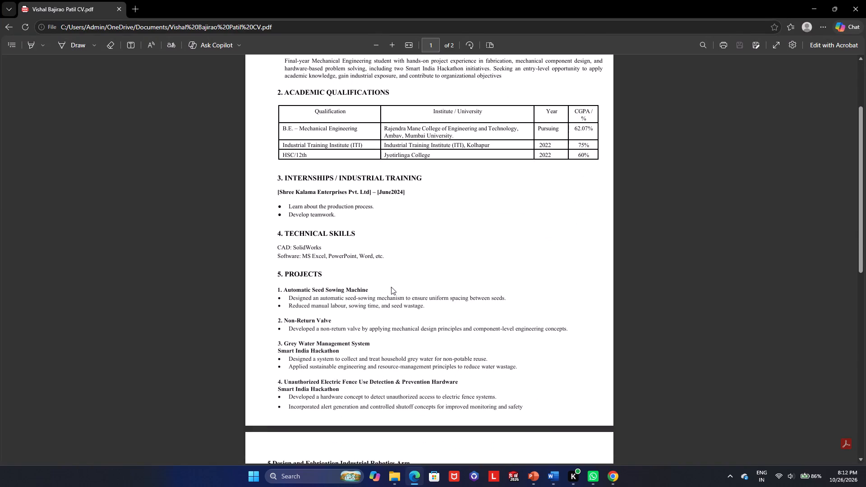
{"action": "scroll", "coordinate": [391, 287], "scroll_direction": "down", "scroll_amount": 1}
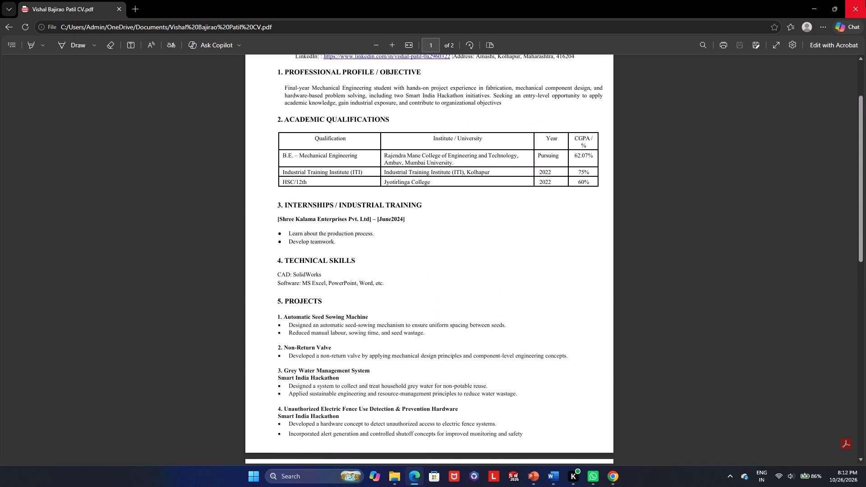
{"action": "left_click", "coordinate": [865, 0]}
In the CV's Internships / Industrial Training section, remove the square brackets around the date June2024.
{"action": "scroll", "coordinate": [441, 235], "scroll_direction": "down", "scroll_amount": 2}
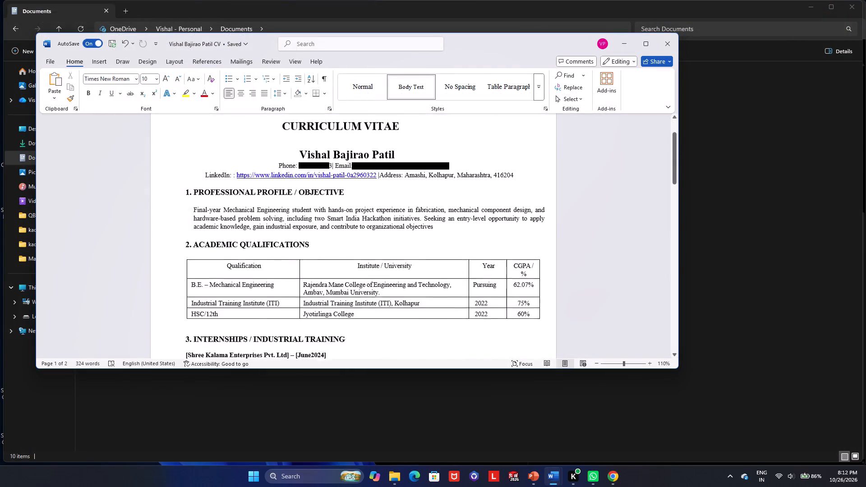
{"action": "scroll", "coordinate": [441, 235], "scroll_direction": "down", "scroll_amount": 1}
{"action": "right_click", "coordinate": [441, 235]}
{"action": "left_click", "coordinate": [328, 246]}
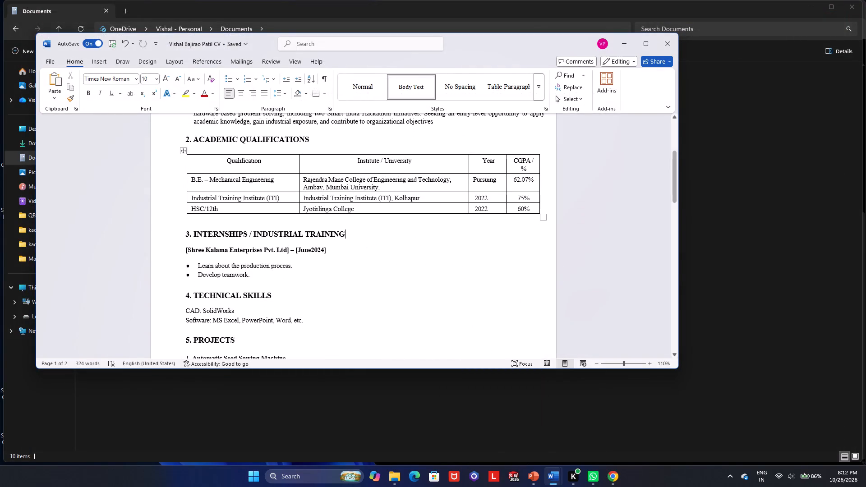
{"action": "left_click", "coordinate": [326, 252]}
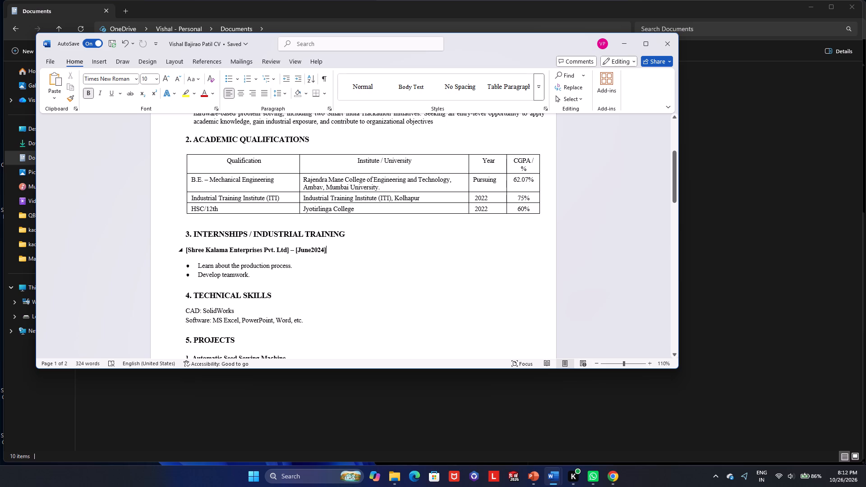
{"action": "key", "text": "BackSpace"}
{"action": "key", "text": "Left"}
{"action": "key", "text": "Left"}
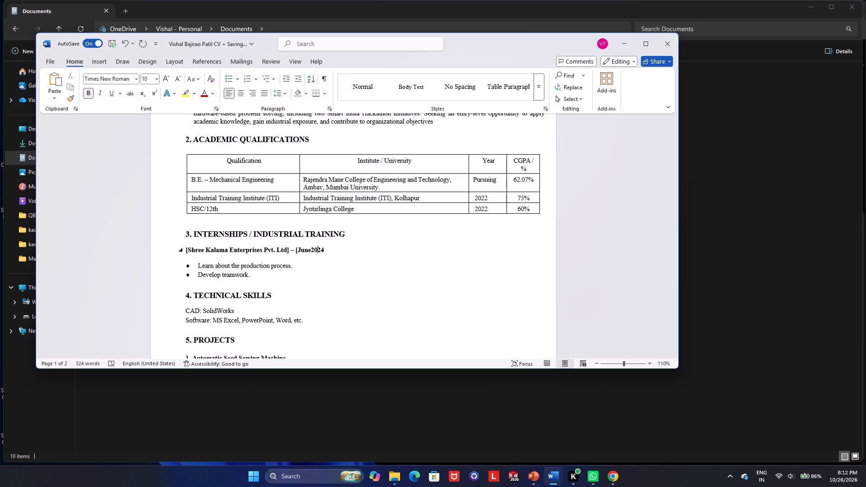
{"action": "key", "text": "Left"}
{"action": "key", "text": "Left"}
{"action": "key", "text": "Left"}
{"action": "key", "text": "Left"}
{"action": "key", "text": "Left"}
{"action": "key", "text": "Left"}
{"action": "key", "text": "BackSpace"}
Remove the square brackets around the company name Shree Kalama Enterprises Pvt. Ltd in the same internship line.
{"action": "key", "text": "Left"}
{"action": "key", "text": "Left"}
{"action": "key", "text": "Left"}
{"action": "key", "text": "Left"}
{"action": "key", "text": "Right"}
{"action": "key", "text": "BackSpace"}
{"action": "key", "text": "Left"}
{"action": "key", "text": "Left"}
{"action": "key", "text": "Left"}
{"action": "key", "text": "Left"}
{"action": "key", "text": "Left"}
{"action": "key", "text": "Left"}
{"action": "key", "text": "Left"}
{"action": "key", "text": "Left"}
{"action": "key", "text": "Left"}
{"action": "key", "text": "Left"}
{"action": "key", "text": "Left"}
{"action": "key", "text": "Left"}
{"action": "key", "text": "Left"}
{"action": "key", "text": "Left"}
{"action": "key", "text": "Left"}
{"action": "key", "text": "Left"}
{"action": "key", "text": "Left"}
{"action": "key", "text": "Left"}
{"action": "key", "text": "Left"}
{"action": "key", "text": "Left"}
{"action": "key", "text": "Left"}
{"action": "key", "text": "Left"}
{"action": "key", "text": "Left"}
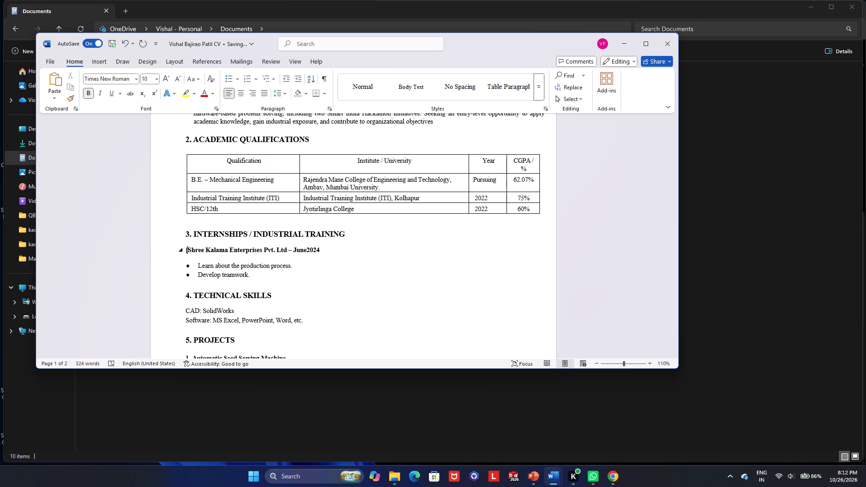
{"action": "key", "text": "BackSpace"}
Check the rest of the CV, from the projects to the personal details and declaration, and return to the header.
{"action": "scroll", "coordinate": [318, 245], "scroll_direction": "down", "scroll_amount": 3}
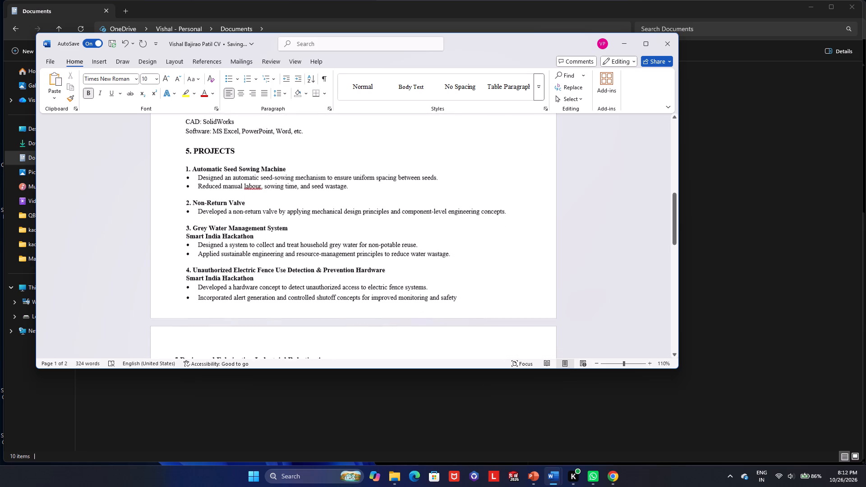
{"action": "scroll", "coordinate": [318, 245], "scroll_direction": "down", "scroll_amount": 3}
{"action": "scroll", "coordinate": [318, 245], "scroll_direction": "up", "scroll_amount": 1}
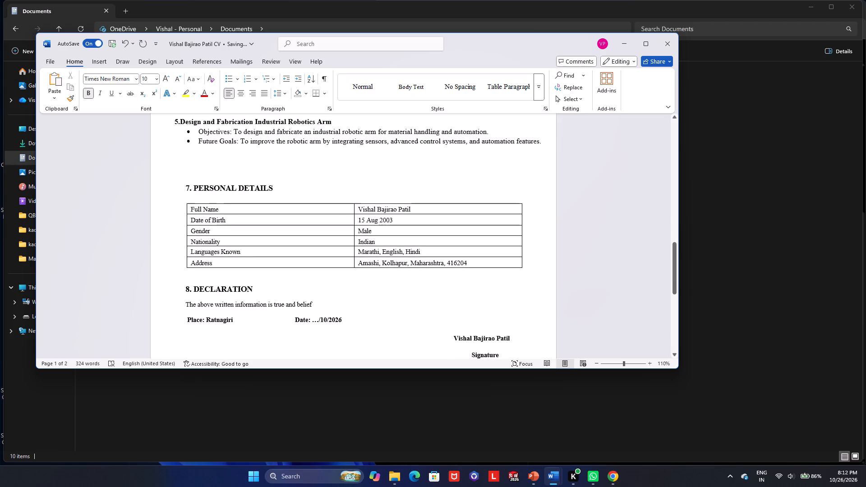
{"action": "scroll", "coordinate": [318, 245], "scroll_direction": "up", "scroll_amount": 2}
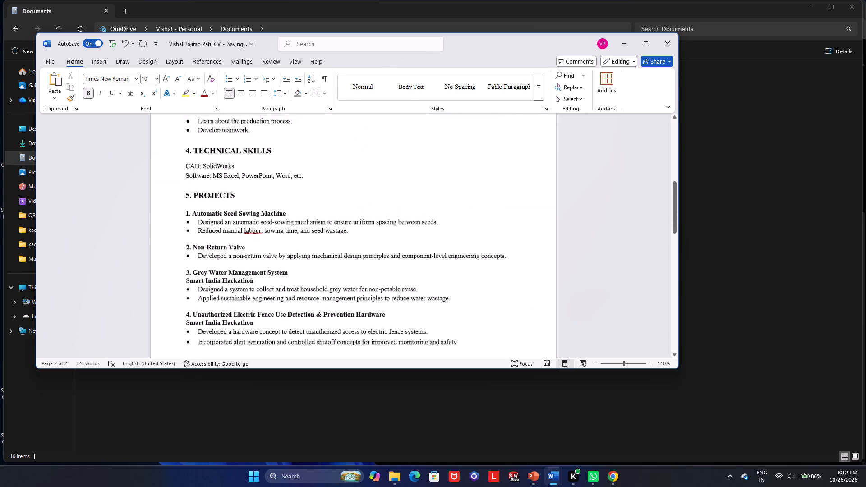
{"action": "scroll", "coordinate": [318, 245], "scroll_direction": "up", "scroll_amount": 4}
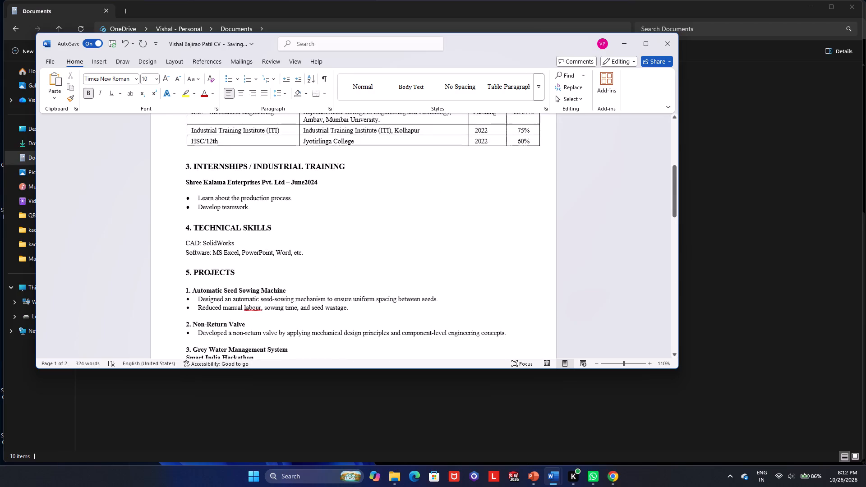
{"action": "scroll", "coordinate": [318, 245], "scroll_direction": "up", "scroll_amount": 2}
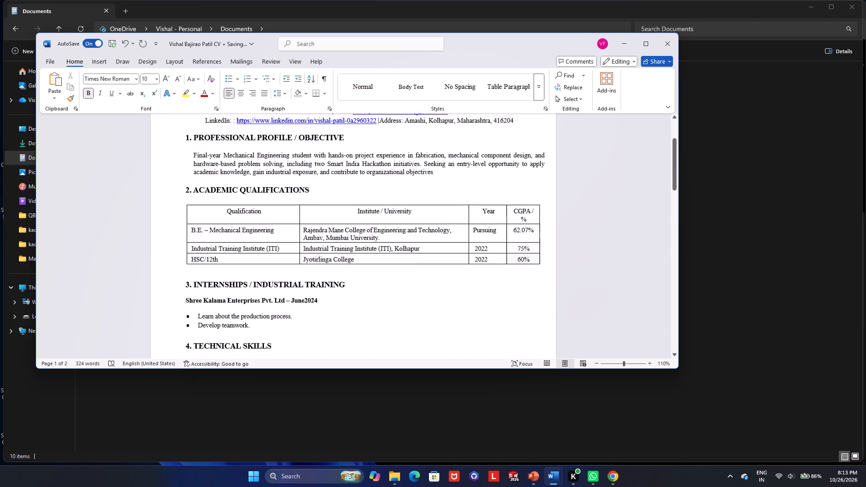
{"action": "scroll", "coordinate": [318, 245], "scroll_direction": "up", "scroll_amount": 1}
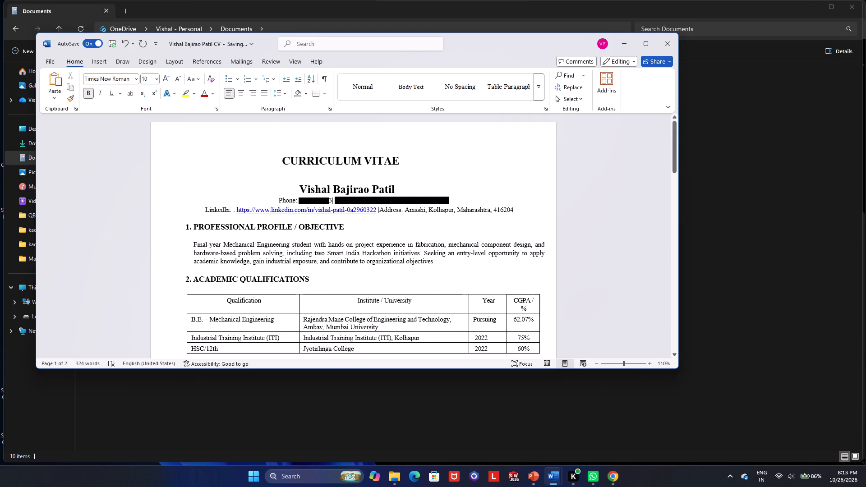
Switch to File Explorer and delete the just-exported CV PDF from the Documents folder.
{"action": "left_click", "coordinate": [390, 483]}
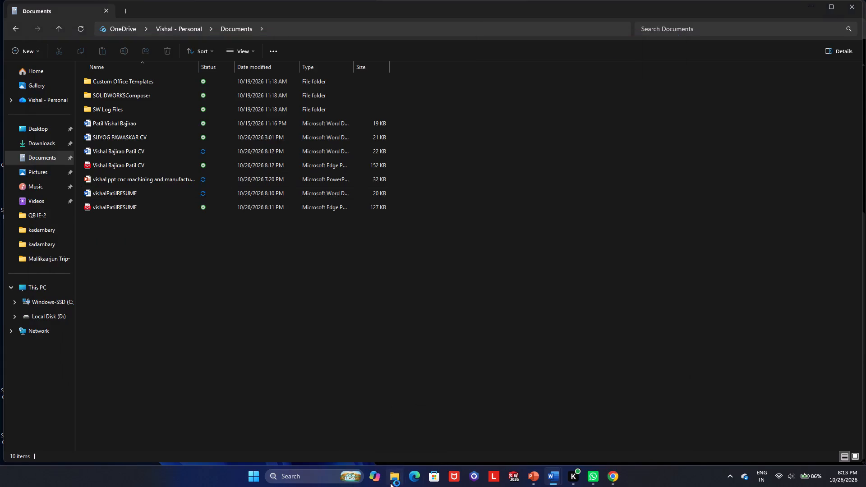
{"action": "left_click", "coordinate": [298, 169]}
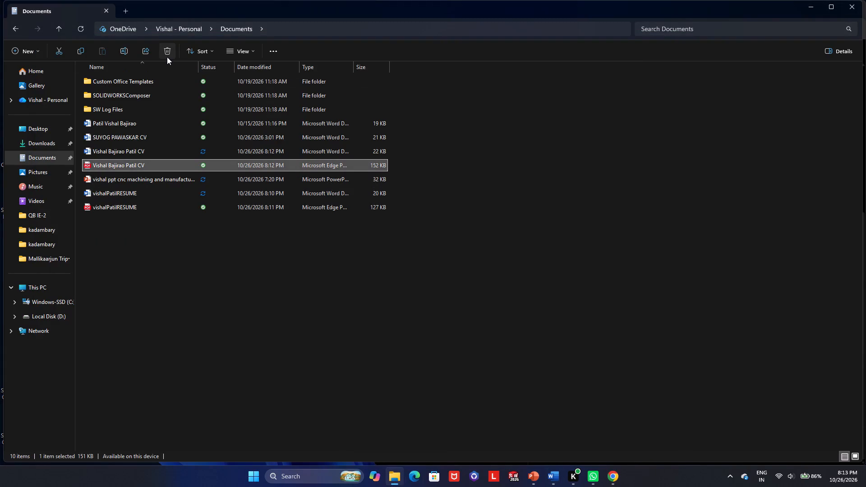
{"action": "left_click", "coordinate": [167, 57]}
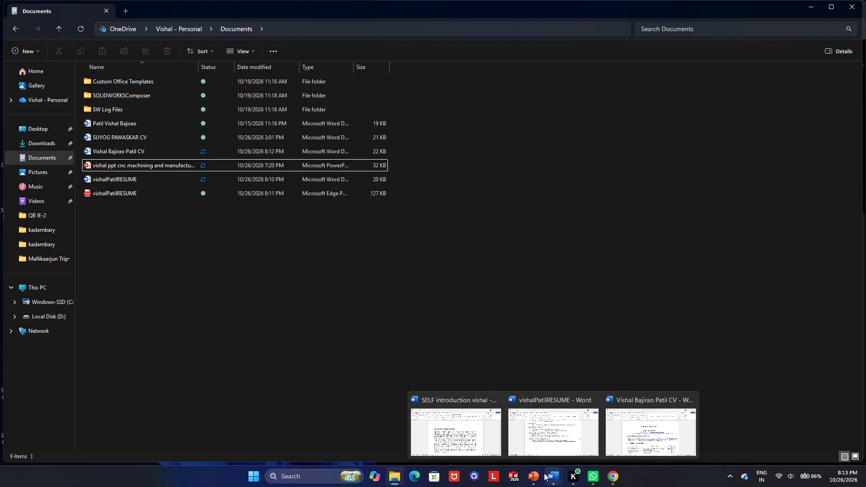
Switch back to the CV document and save the corrected version as a PDF copy in Documents under the same name.
{"action": "left_click", "coordinate": [626, 425]}
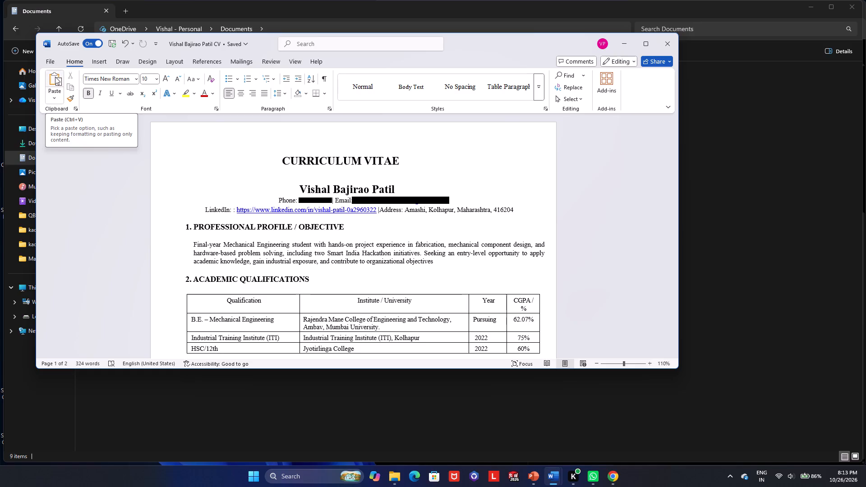
{"action": "left_click", "coordinate": [51, 61]}
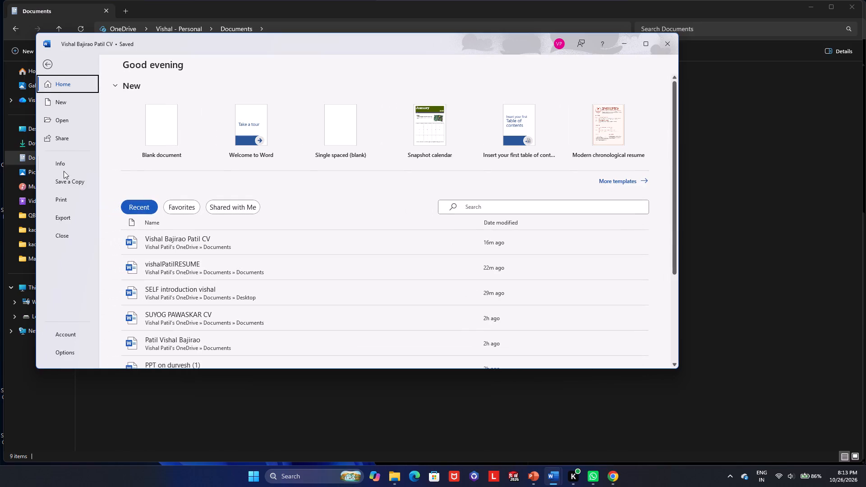
{"action": "left_click", "coordinate": [64, 176]}
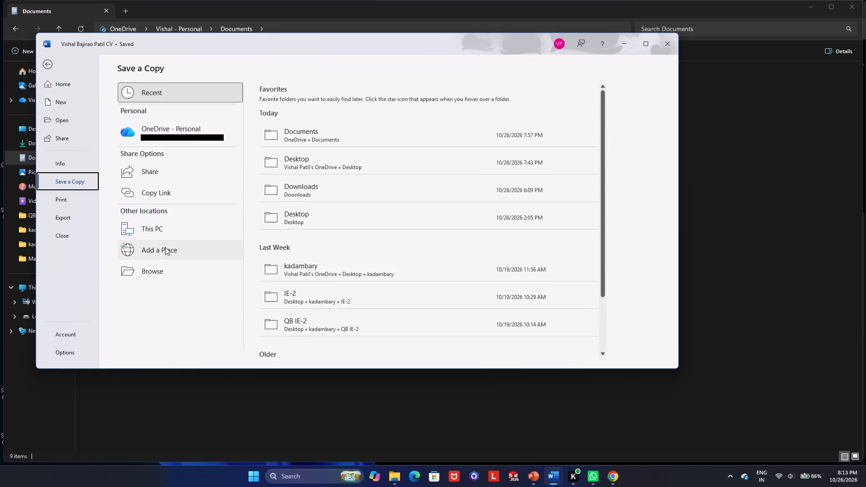
{"action": "left_click", "coordinate": [166, 237]}
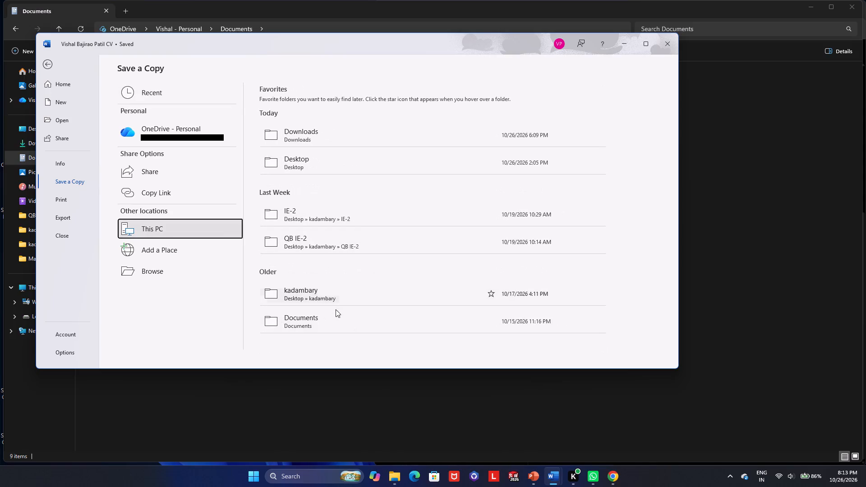
{"action": "left_click", "coordinate": [336, 313]}
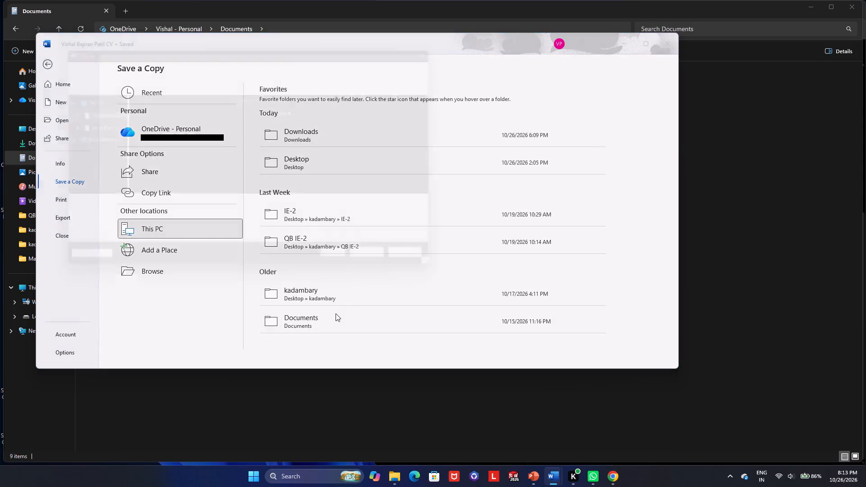
{"action": "left_click", "coordinate": [293, 220]}
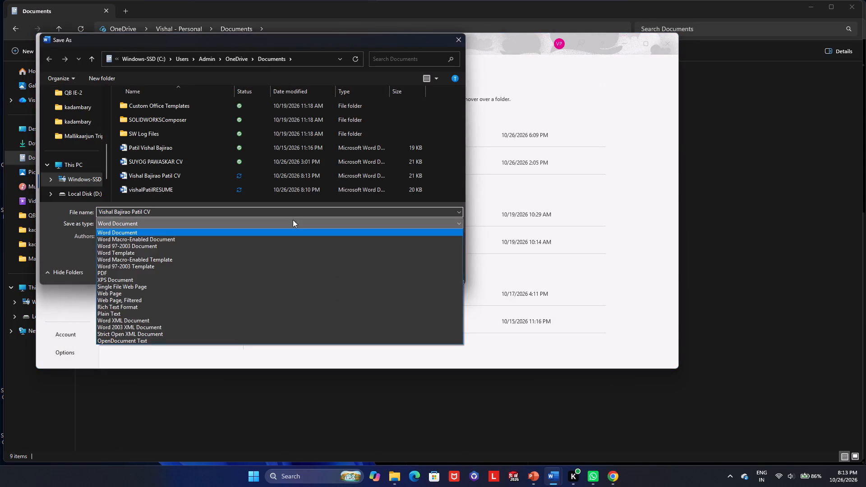
{"action": "left_click", "coordinate": [293, 271]}
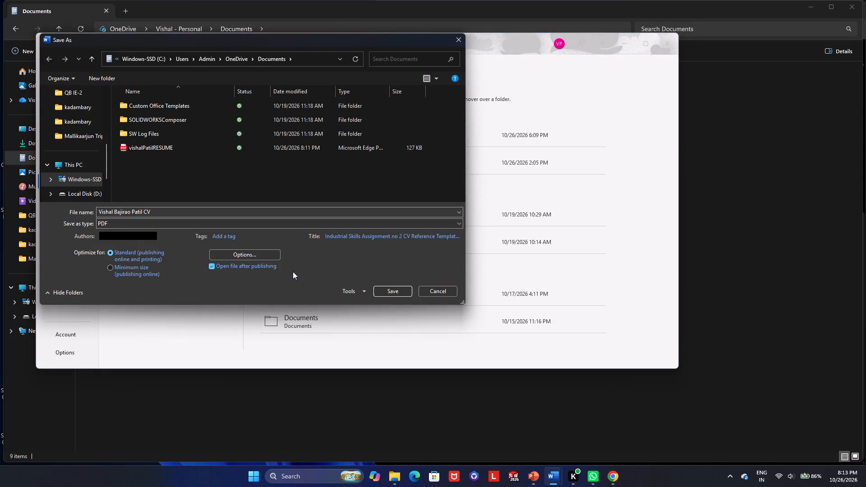
{"action": "left_click", "coordinate": [394, 288]}
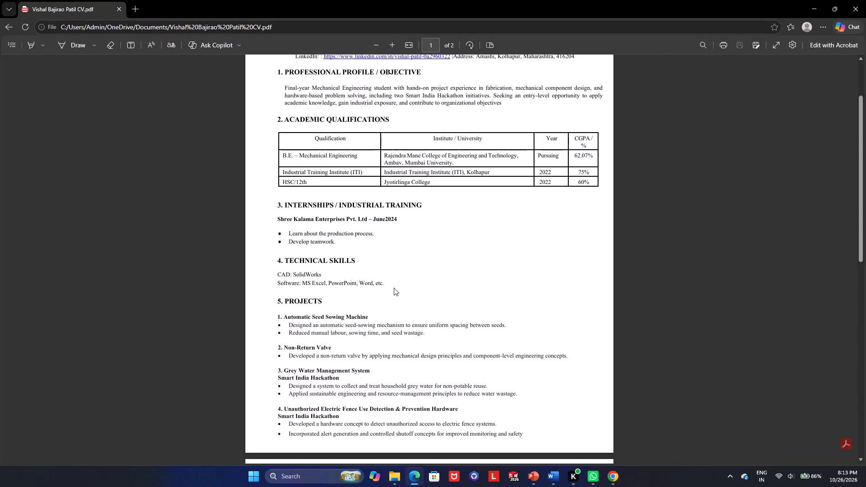
Review the layout and content of both pages in the newly exported CV PDF.
{"action": "scroll", "coordinate": [394, 288], "scroll_direction": "down", "scroll_amount": 7}
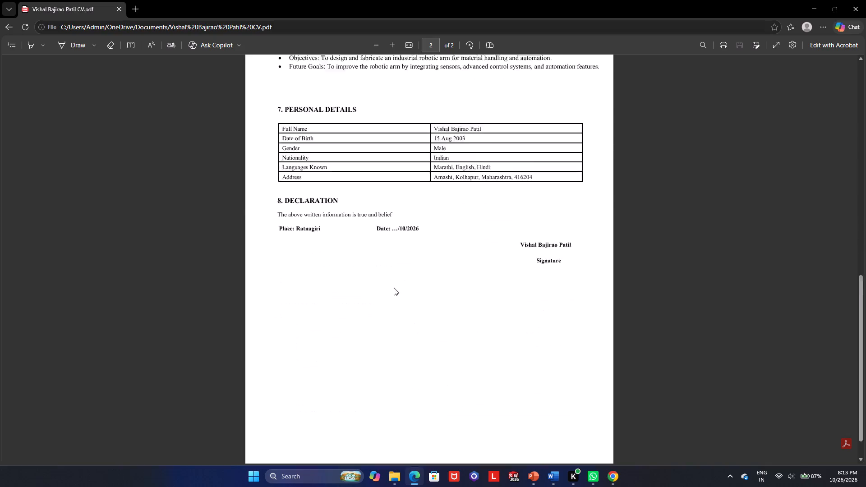
{"action": "scroll", "coordinate": [394, 288], "scroll_direction": "up", "scroll_amount": 1}
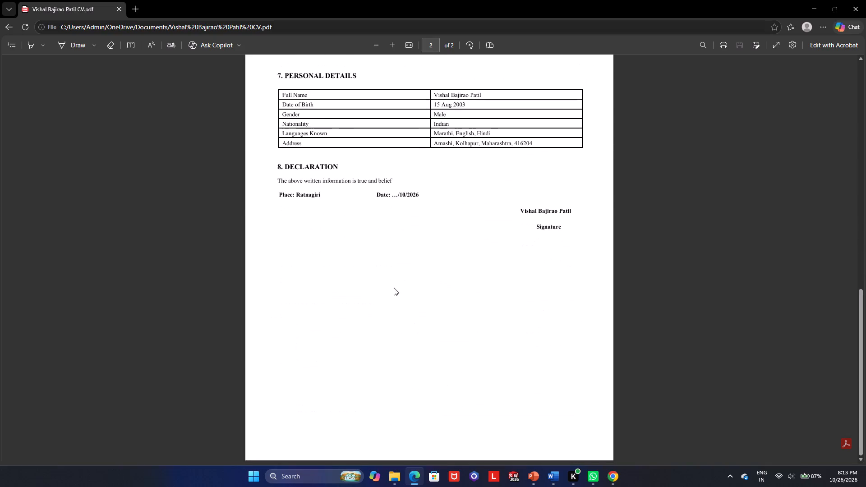
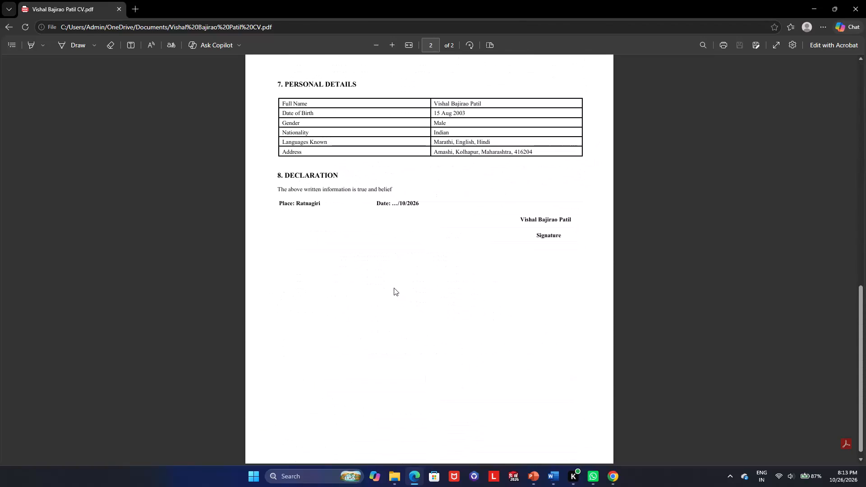
Recheck both pages of the CV PDF, comparing the indentation of the fifth project heading on page 2 with the other headings.
{"action": "scroll", "coordinate": [394, 288], "scroll_direction": "up", "scroll_amount": 2}
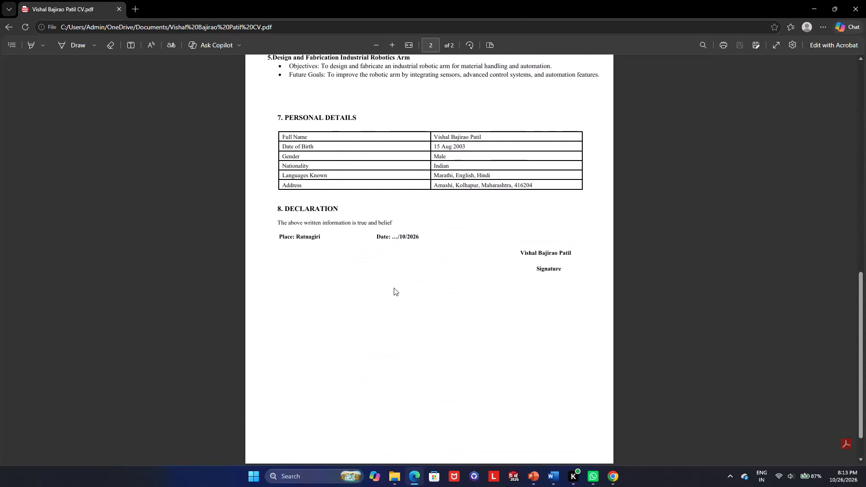
{"action": "scroll", "coordinate": [394, 288], "scroll_direction": "up", "scroll_amount": 2}
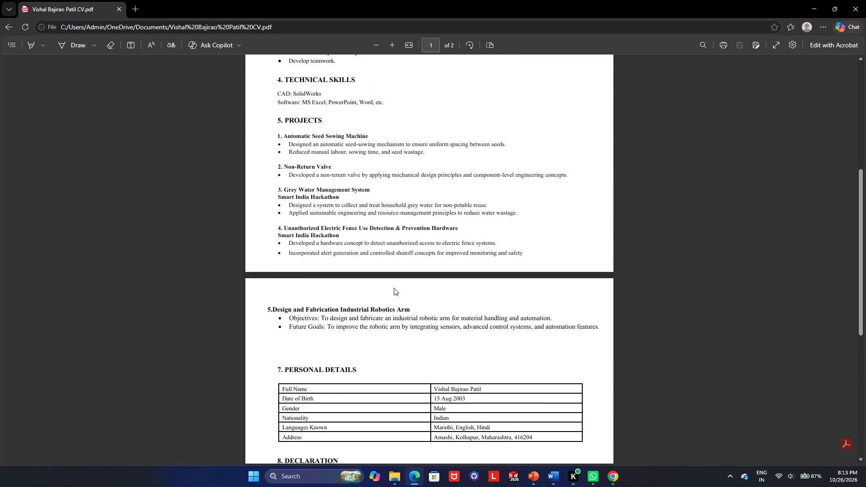
{"action": "scroll", "coordinate": [394, 288], "scroll_direction": "up", "scroll_amount": 4}
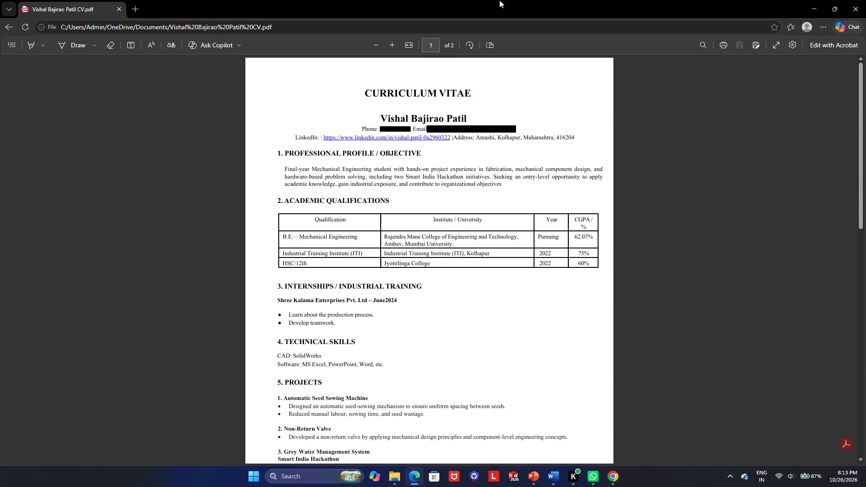
{"action": "left_click", "coordinate": [444, 51]}
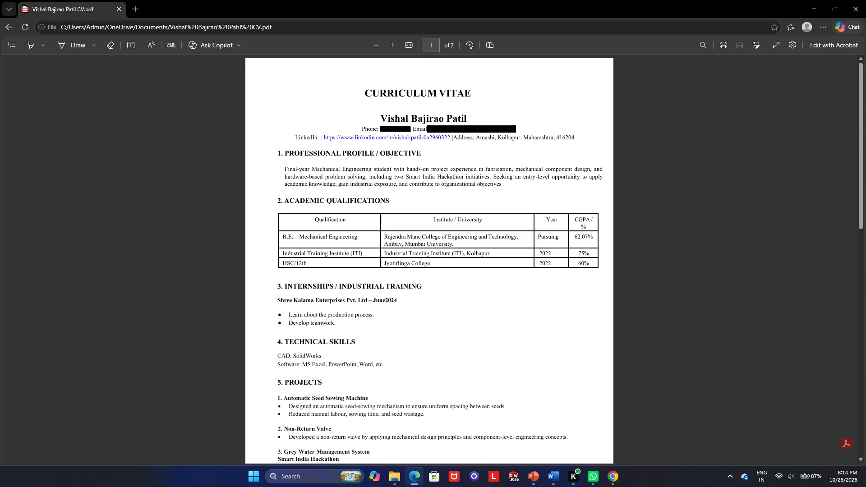
{"action": "left_click", "coordinate": [434, 45]}
{"action": "key", "text": "2"}
{"action": "key", "text": "Return"}
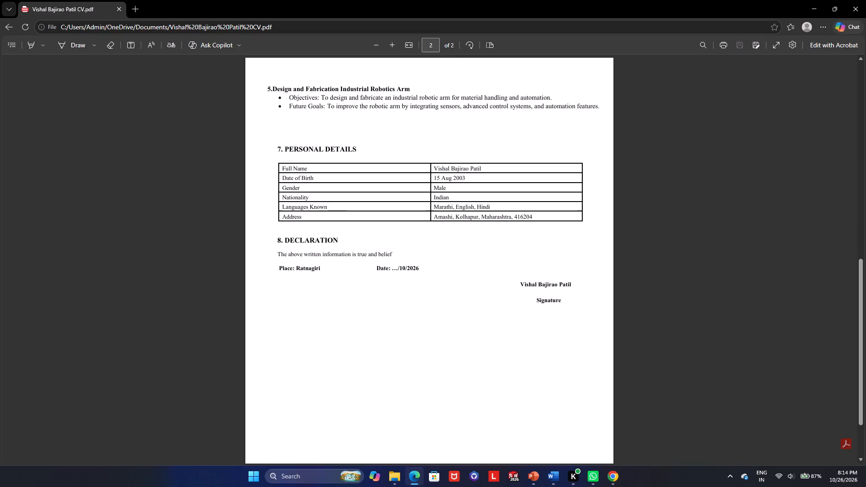
{"action": "scroll", "coordinate": [434, 175], "scroll_direction": "up", "scroll_amount": 5}
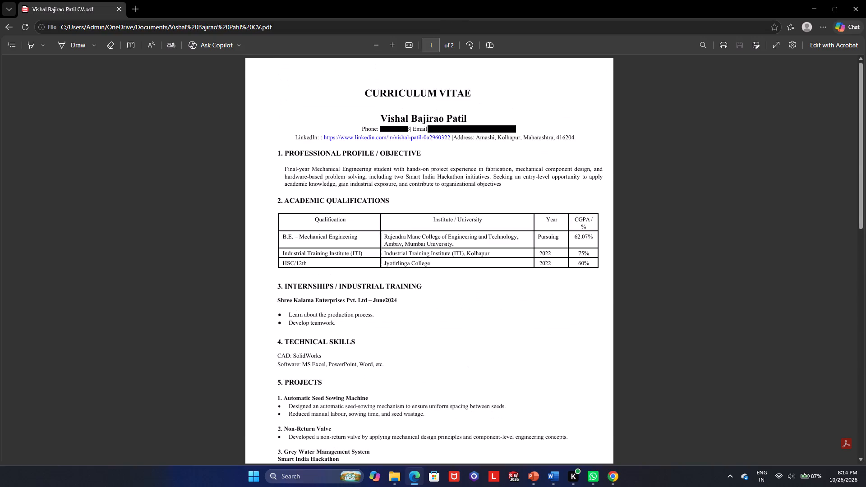
{"action": "scroll", "coordinate": [434, 175], "scroll_direction": "down", "scroll_amount": 6}
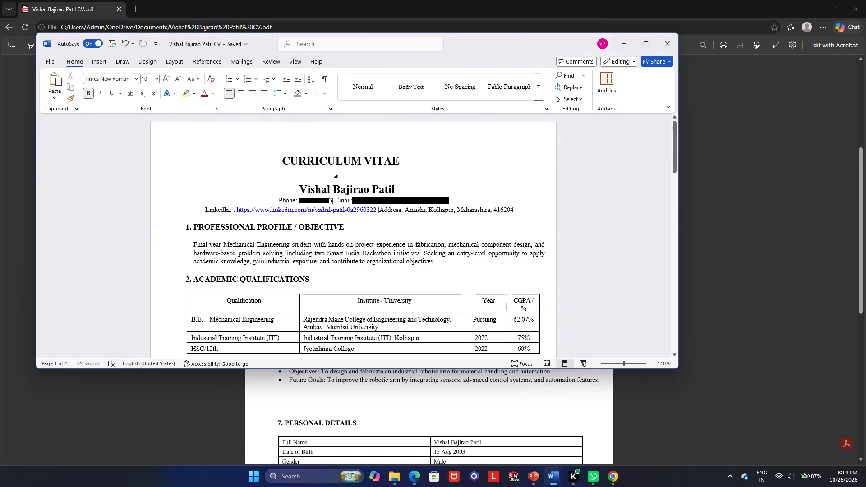
Switch to the CV document in Word and indent the "5.Design and Fabrication Industrial Robotics Arm" heading with leading spaces to align with the other project headings.
{"action": "scroll", "coordinate": [320, 203], "scroll_direction": "down", "scroll_amount": 3}
{"action": "left_click_drag", "start_coordinate": [268, 212], "coordinate": [267, 215]}
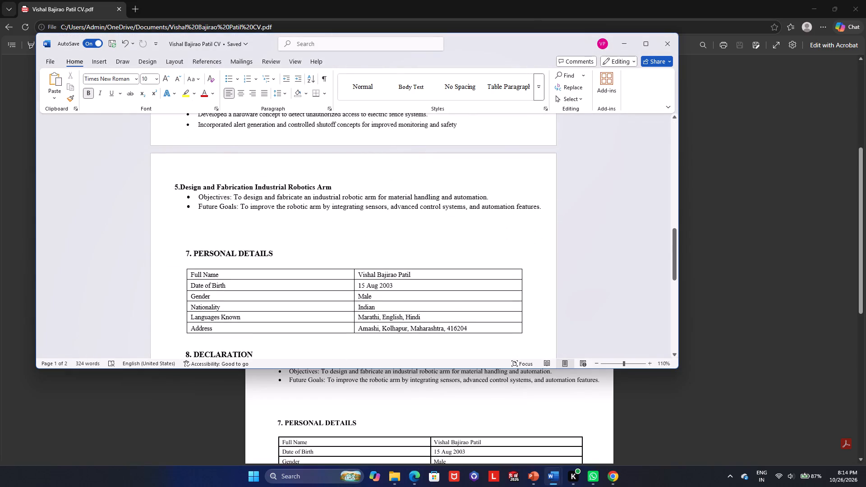
{"action": "left_click_drag", "start_coordinate": [267, 215], "coordinate": [198, 172]}
{"action": "left_click", "coordinate": [171, 184]}
{"action": "key", "text": "space"}
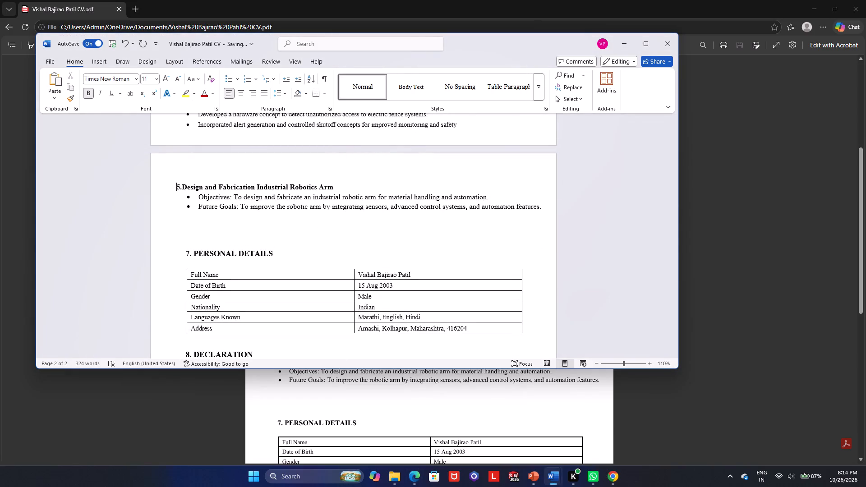
{"action": "left_click", "coordinate": [171, 184]}
{"action": "scroll", "coordinate": [171, 184], "scroll_direction": "up", "scroll_amount": 1}
{"action": "key", "text": "space"}
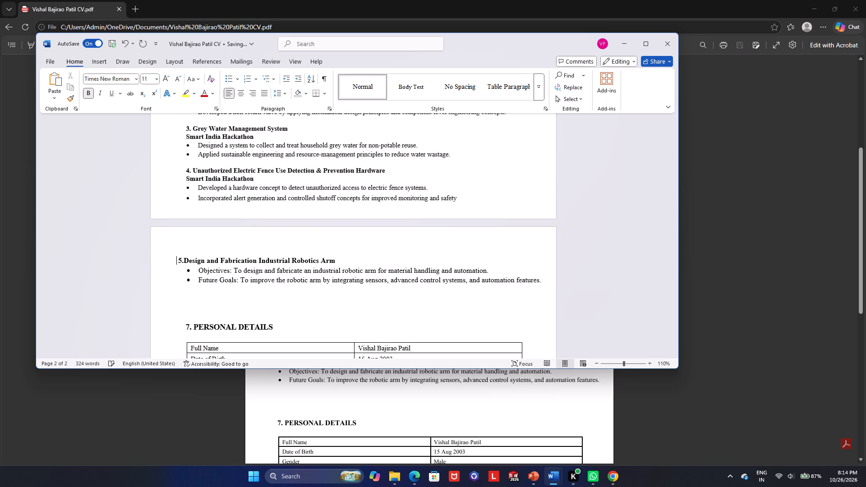
{"action": "key", "text": "space"}
{"action": "key", "text": "space"}
{"action": "key", "text": "space"}
{"action": "key", "text": "space"}
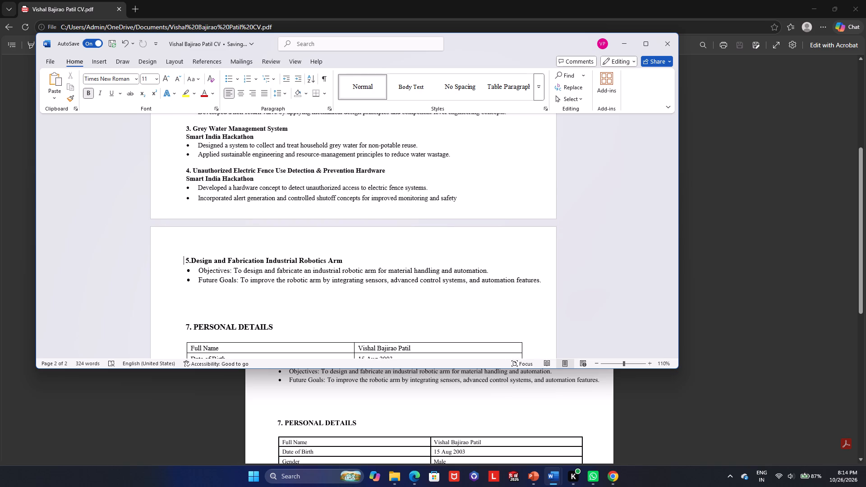
Switch to File Explorer and delete the CV PDF from the Documents folder.
{"action": "left_click", "coordinate": [56, 62]}
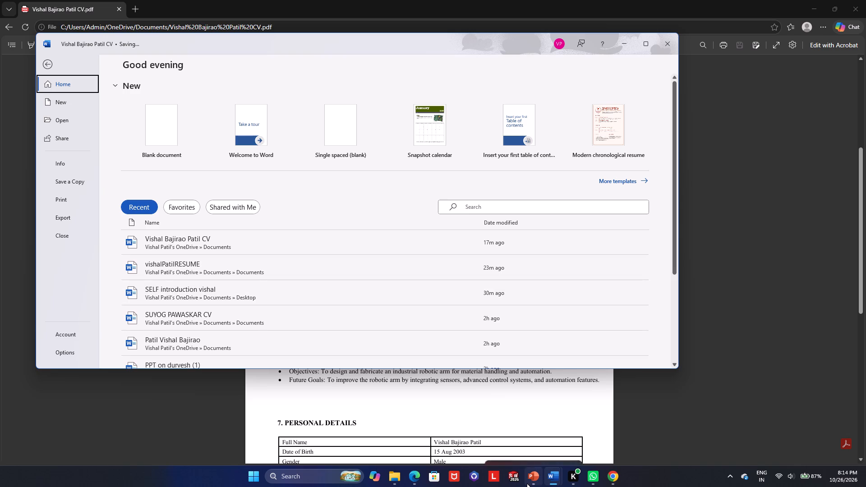
{"action": "left_click", "coordinate": [399, 479]}
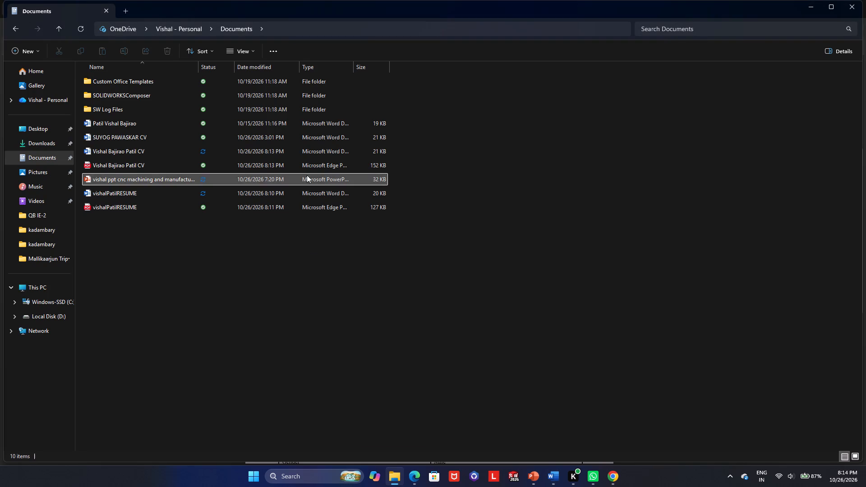
{"action": "left_click", "coordinate": [308, 165]}
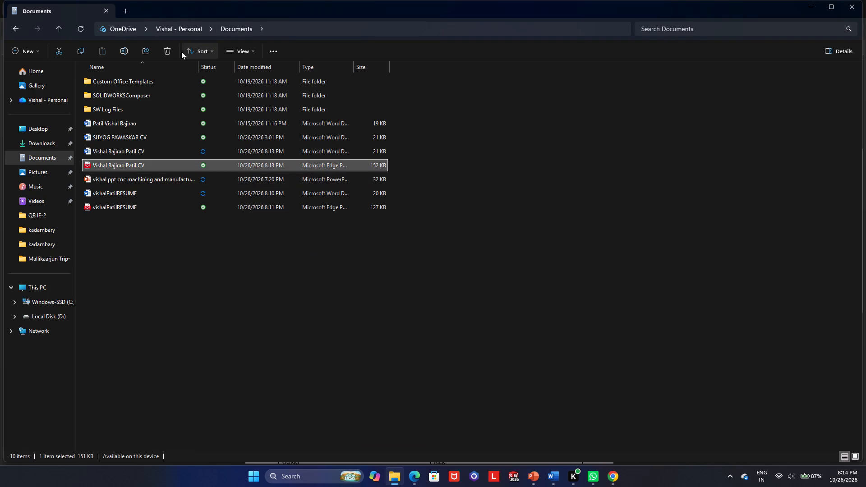
{"action": "left_click", "coordinate": [171, 47]}
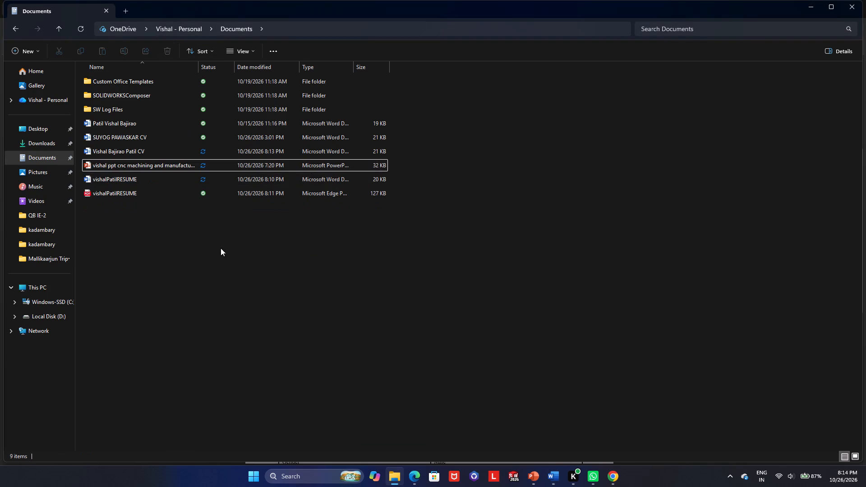
Switch back to the CV document in Word and save a copy as PDF in Documents under the same file name.
{"action": "left_click", "coordinate": [553, 473]}
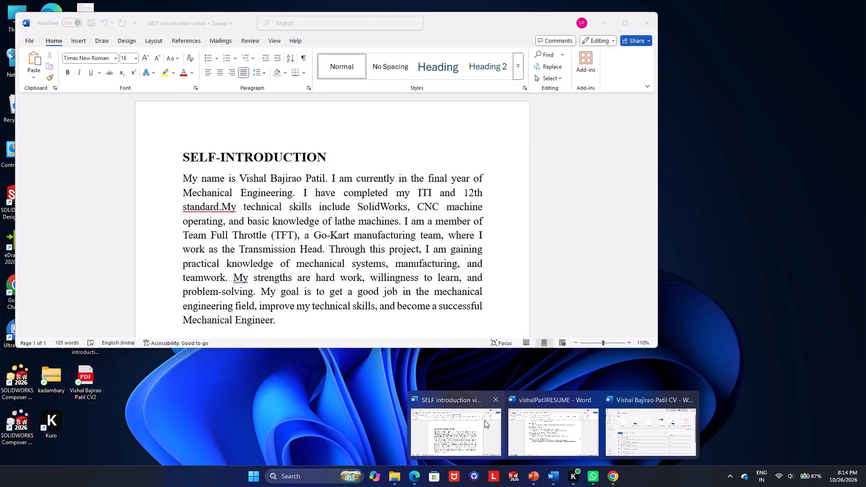
{"action": "left_click", "coordinate": [634, 440]}
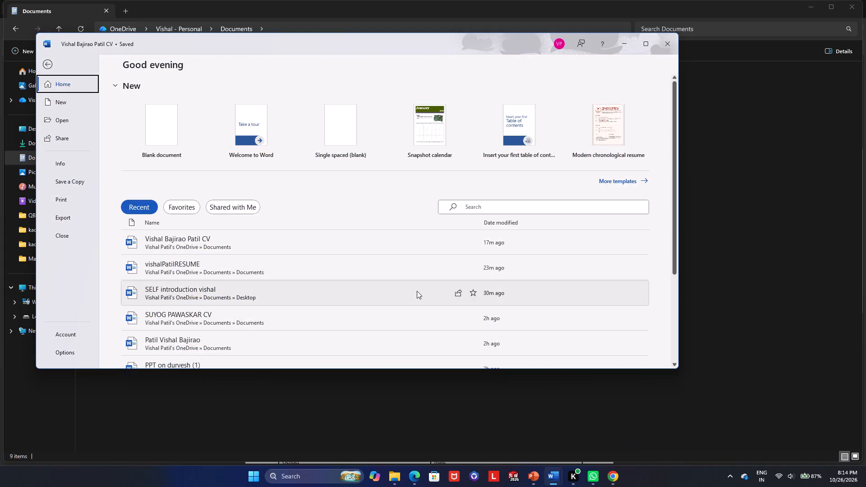
{"action": "left_click", "coordinate": [71, 182]}
{"action": "left_click", "coordinate": [157, 221]}
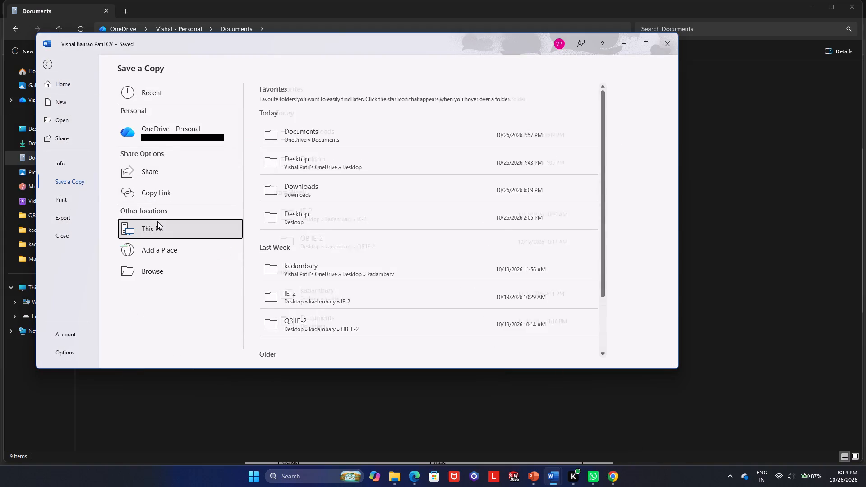
{"action": "left_click", "coordinate": [272, 317]}
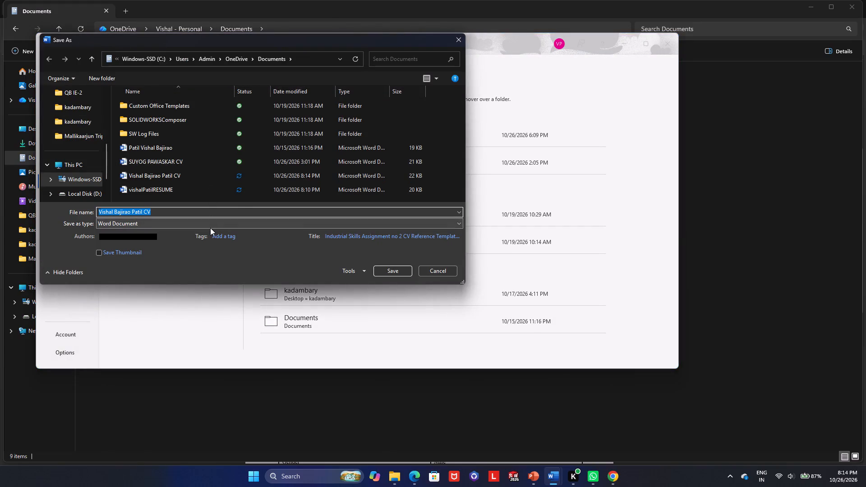
{"action": "left_click", "coordinate": [210, 228]}
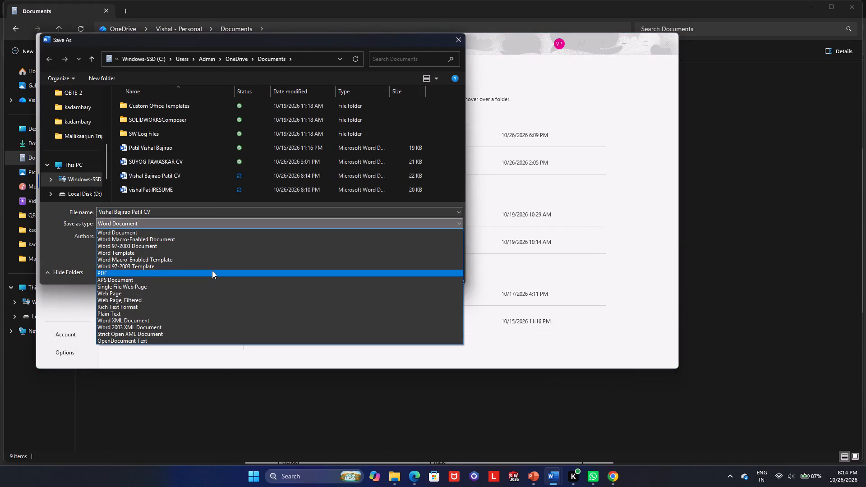
{"action": "left_click", "coordinate": [212, 273]}
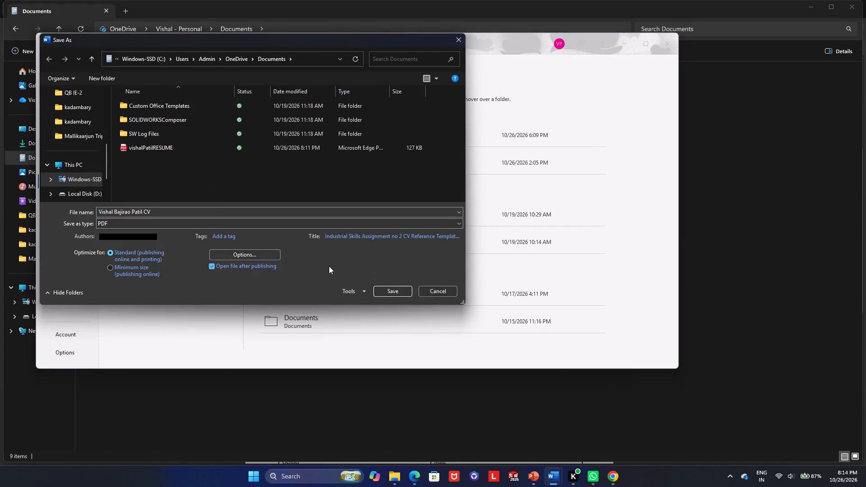
{"action": "left_click", "coordinate": [383, 289]}
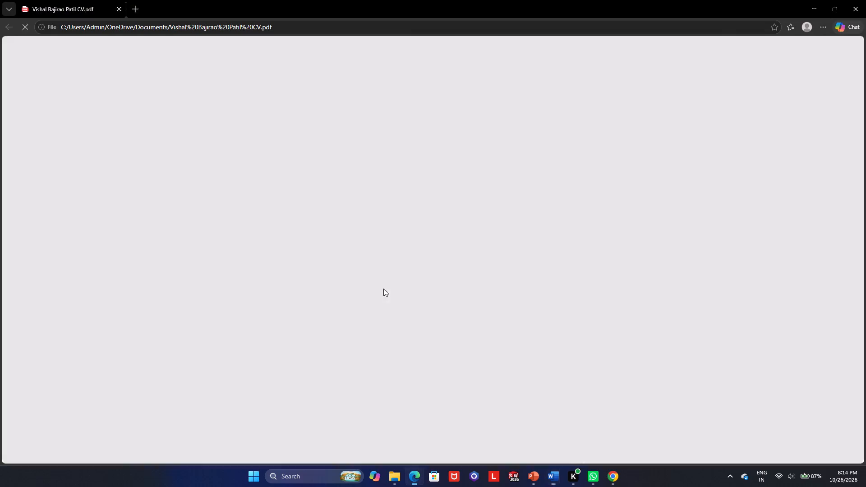
Skim the newly exported CV PDF and close the browser tab holding the older version.
{"action": "scroll", "coordinate": [383, 289], "scroll_direction": "down", "scroll_amount": 11}
{"action": "scroll", "coordinate": [383, 289], "scroll_direction": "up", "scroll_amount": 3}
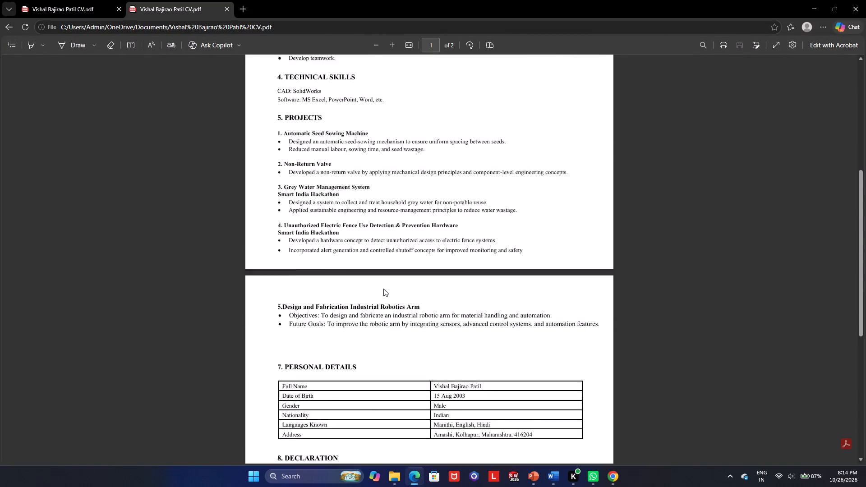
{"action": "scroll", "coordinate": [383, 289], "scroll_direction": "up", "scroll_amount": 2}
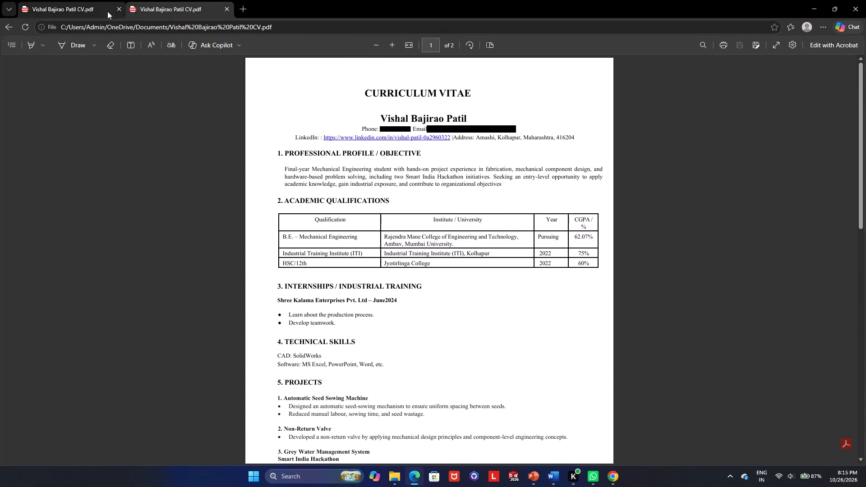
{"action": "left_click", "coordinate": [120, 7]}
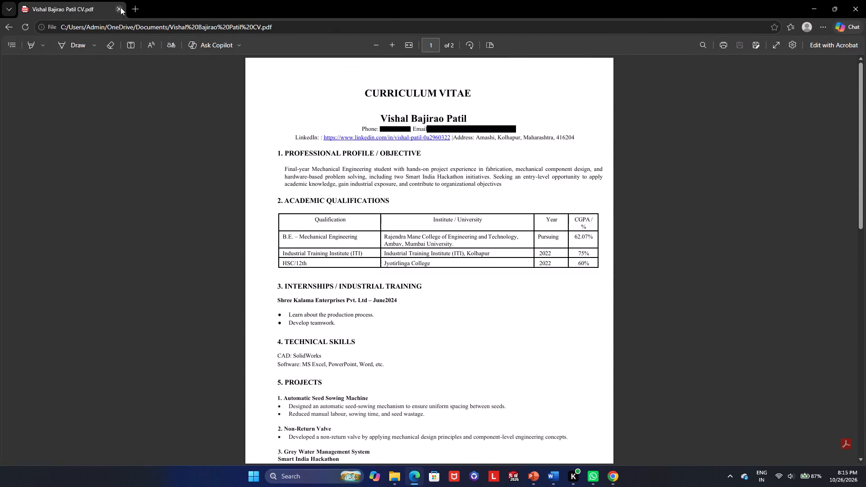
Review both pages of the new CV PDF, including the robotics-arm heading alignment, personal details, declaration and academic qualifications.
{"action": "scroll", "coordinate": [332, 179], "scroll_direction": "down", "scroll_amount": 5}
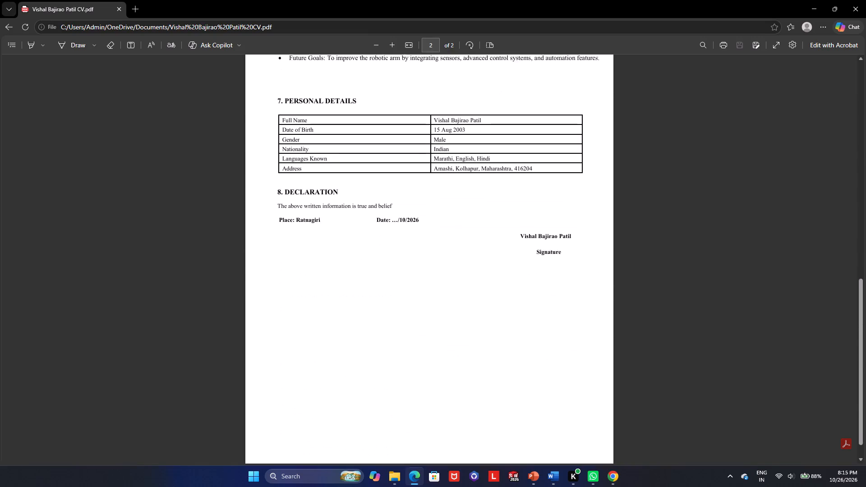
{"action": "scroll", "coordinate": [332, 179], "scroll_direction": "down", "scroll_amount": 1}
{"action": "scroll", "coordinate": [332, 179], "scroll_direction": "up", "scroll_amount": 3}
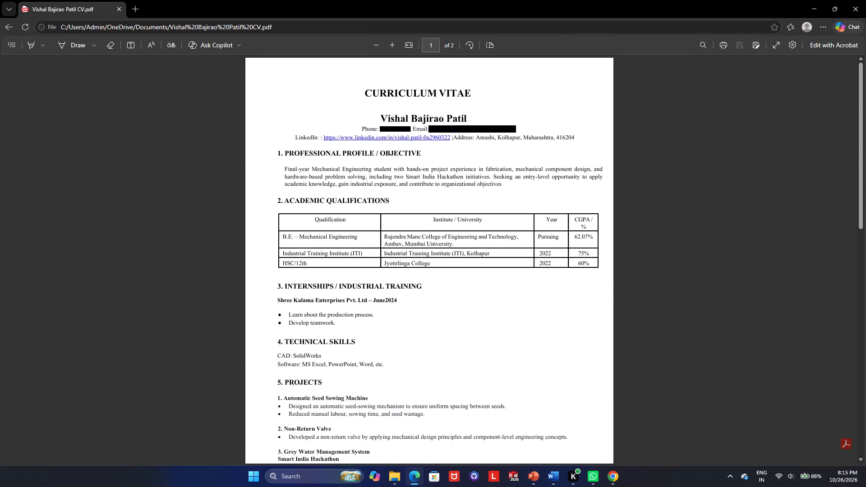
{"action": "scroll", "coordinate": [332, 179], "scroll_direction": "down", "scroll_amount": 5}
{"action": "scroll", "coordinate": [332, 179], "scroll_direction": "up", "scroll_amount": 1}
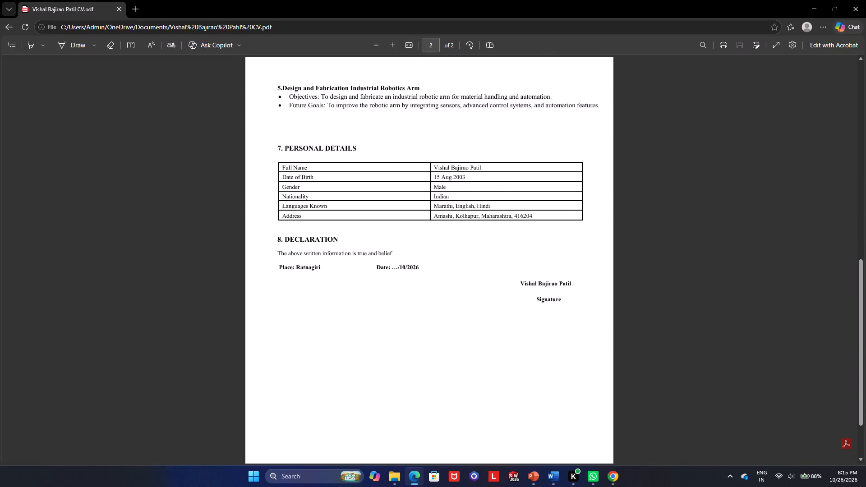
{"action": "scroll", "coordinate": [332, 179], "scroll_direction": "up", "scroll_amount": 5}
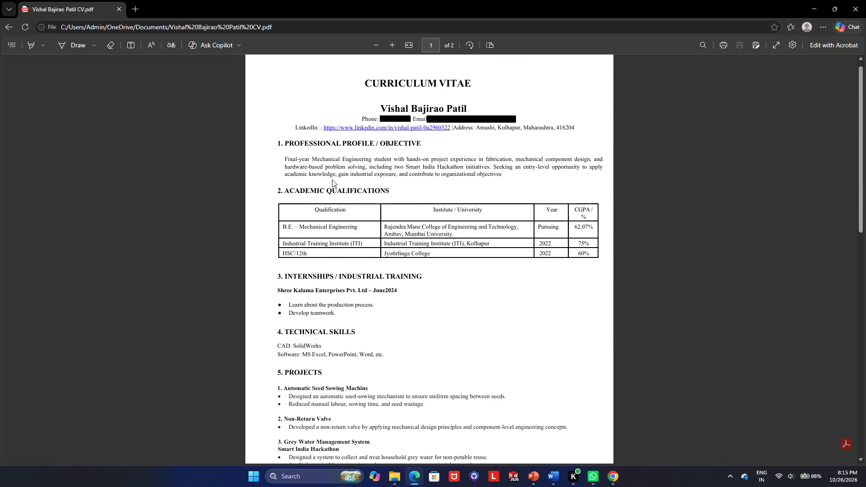
{"action": "scroll", "coordinate": [332, 179], "scroll_direction": "down", "scroll_amount": 2}
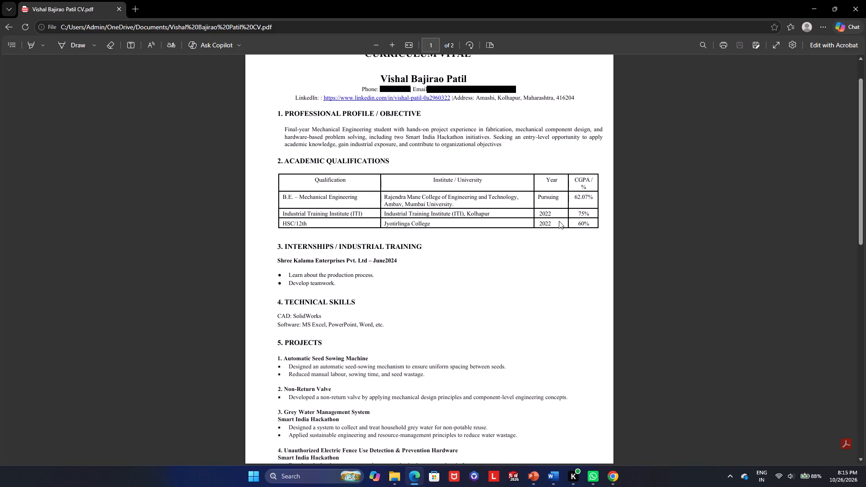
Check the first page of the exported CV PDF once more and close the browser window showing it.
{"action": "scroll", "coordinate": [568, 178], "scroll_direction": "up", "scroll_amount": 2}
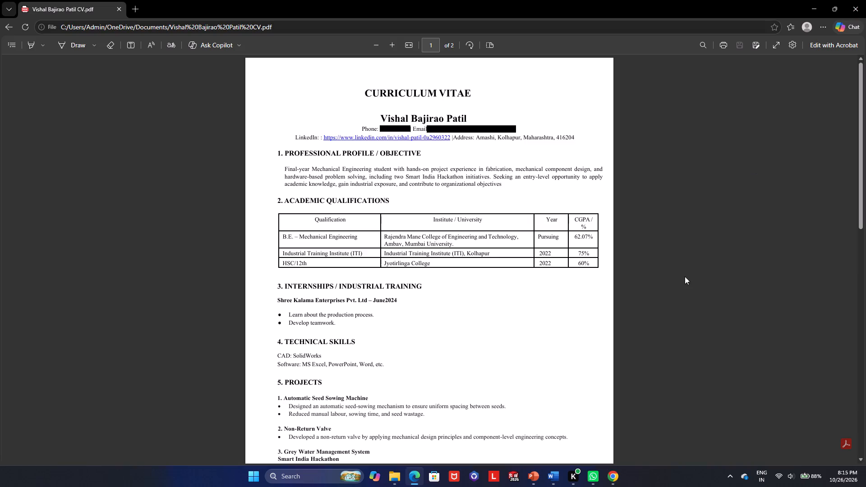